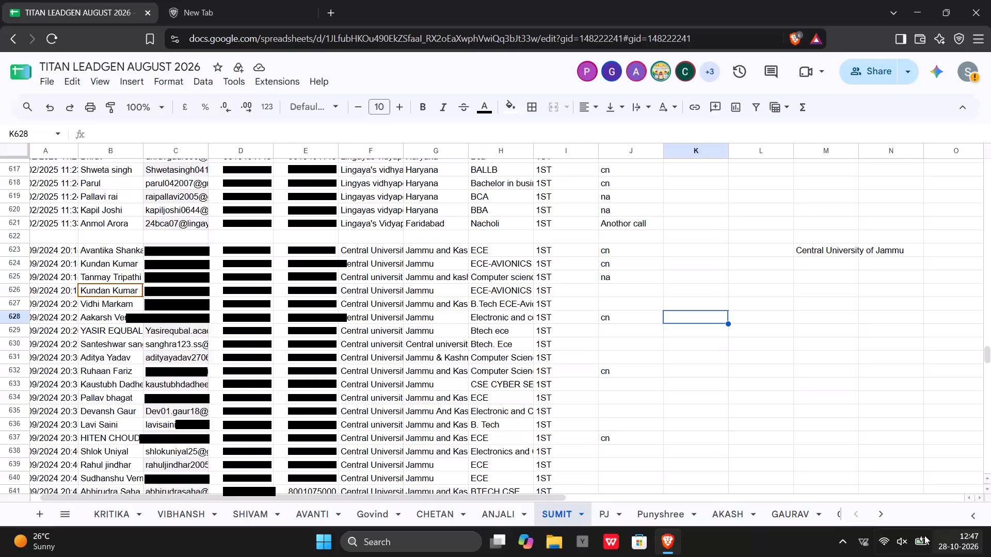
# Raise the display brightness to slightly above the middle of its range in the system quick settings.
pyautogui.click(907, 539)
pyautogui.moveTo(827, 428); pyautogui.dragTo(865, 422)
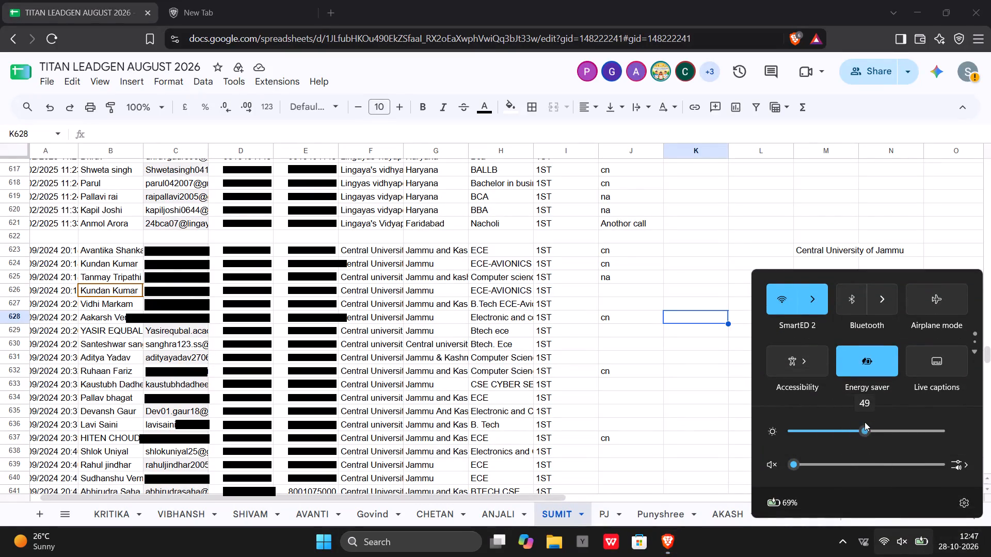
pyautogui.moveTo(865, 422); pyautogui.dragTo(879, 419)
pyautogui.click(905, 545)
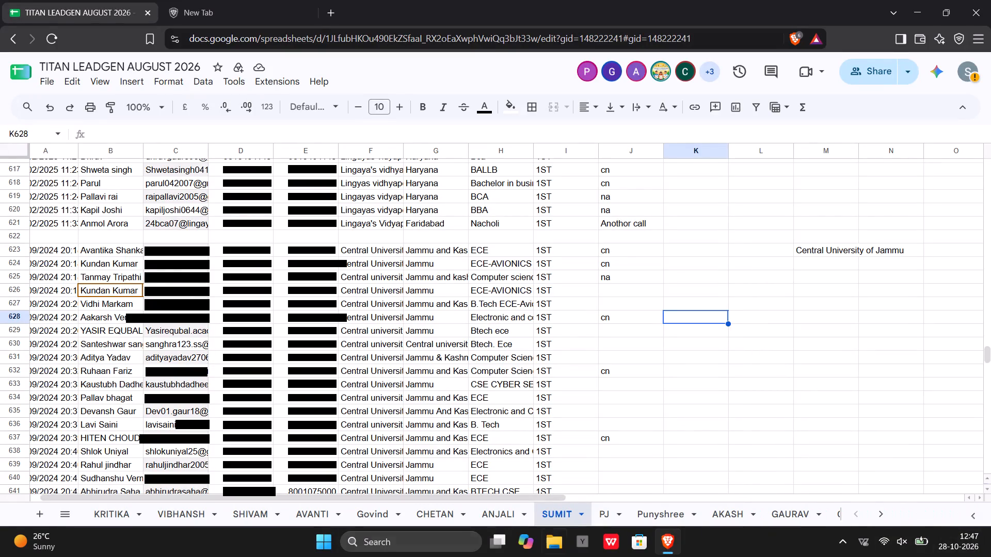
# Copy the lead's name from cell B626, followed by the contents of cell D626 in the same row.
pyautogui.rightClick(107, 289)
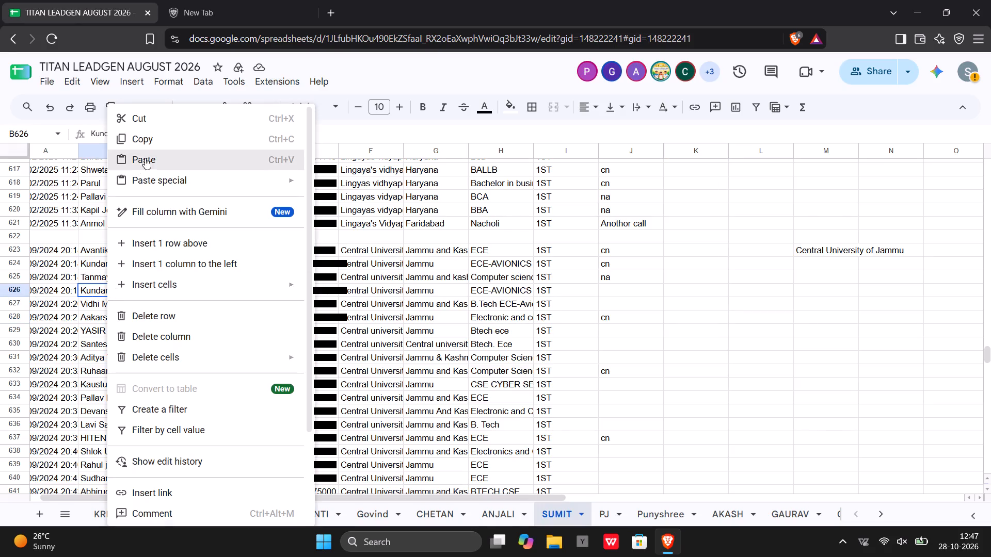
pyautogui.click(163, 136)
pyautogui.rightClick(239, 287)
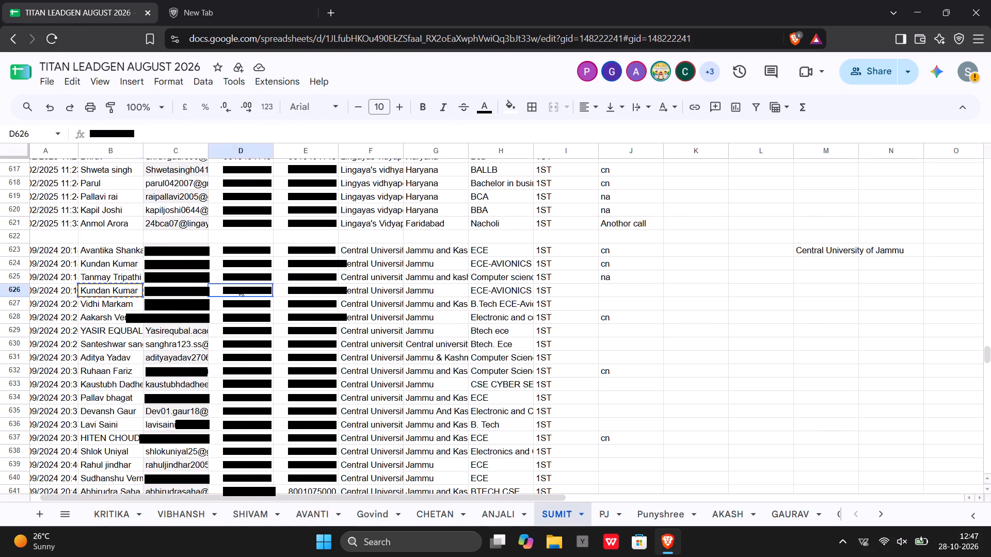
pyautogui.click(278, 134)
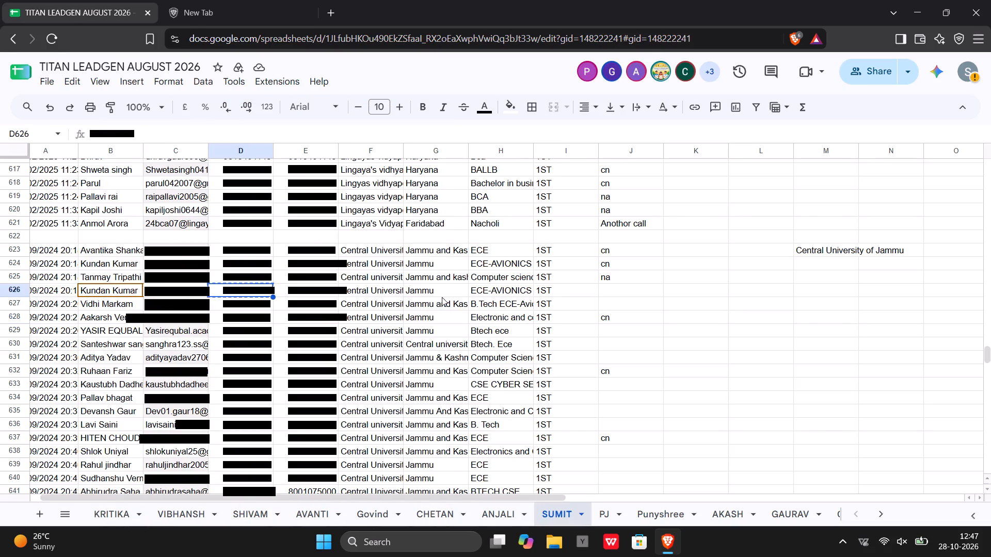
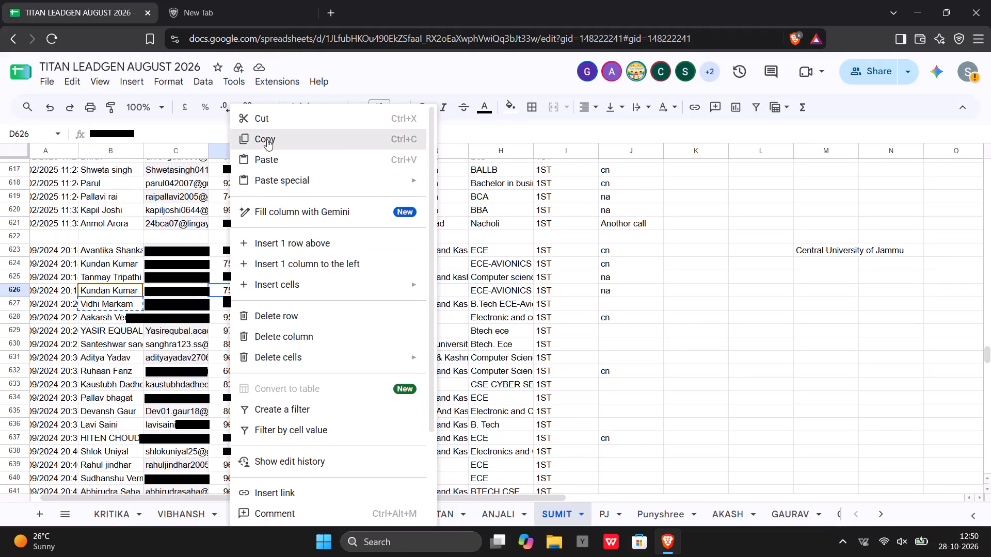
# Copy the phone number in cell D626 on the SUMIT sheet.
pyautogui.click(267, 137)
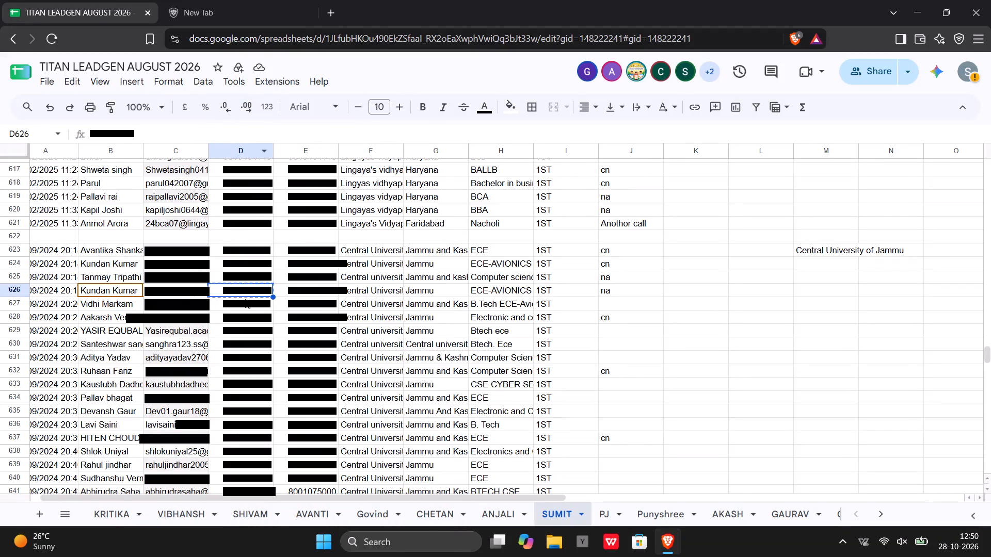
# Copy the phone number in cell D627, in the row directly below.
pyautogui.rightClick(245, 303)
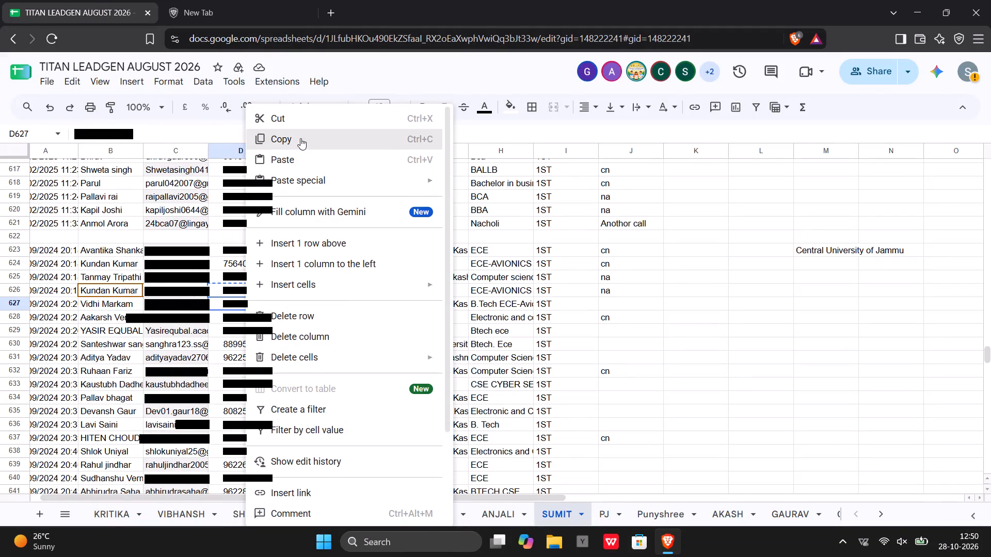
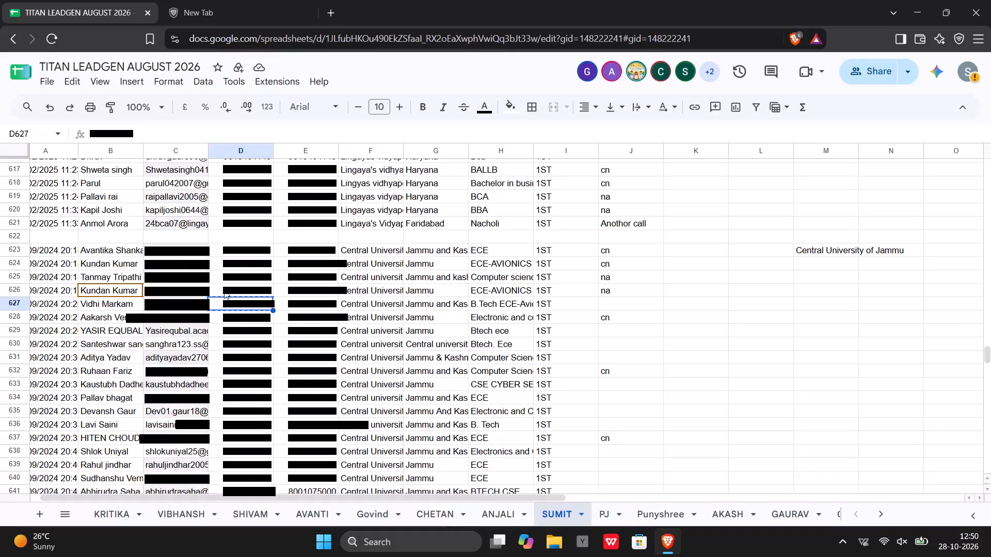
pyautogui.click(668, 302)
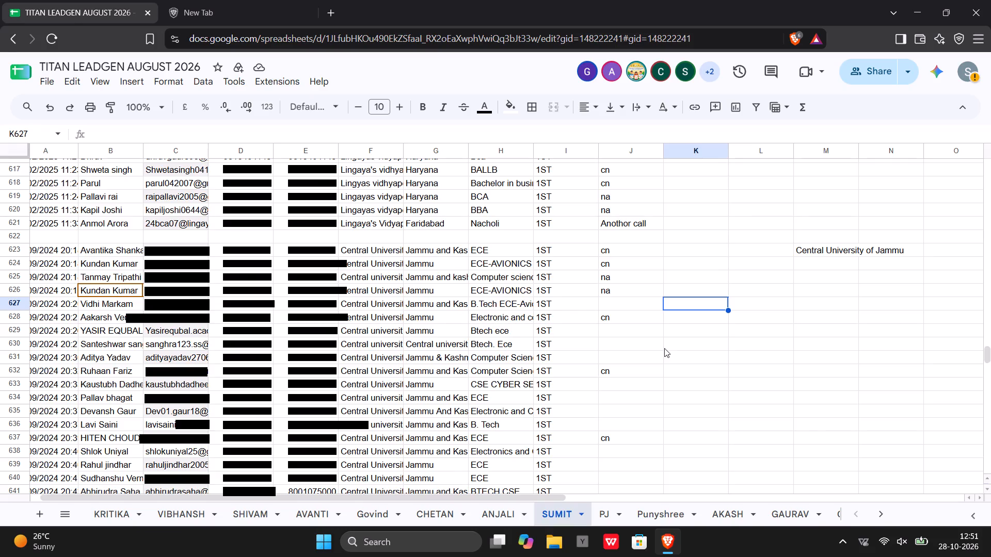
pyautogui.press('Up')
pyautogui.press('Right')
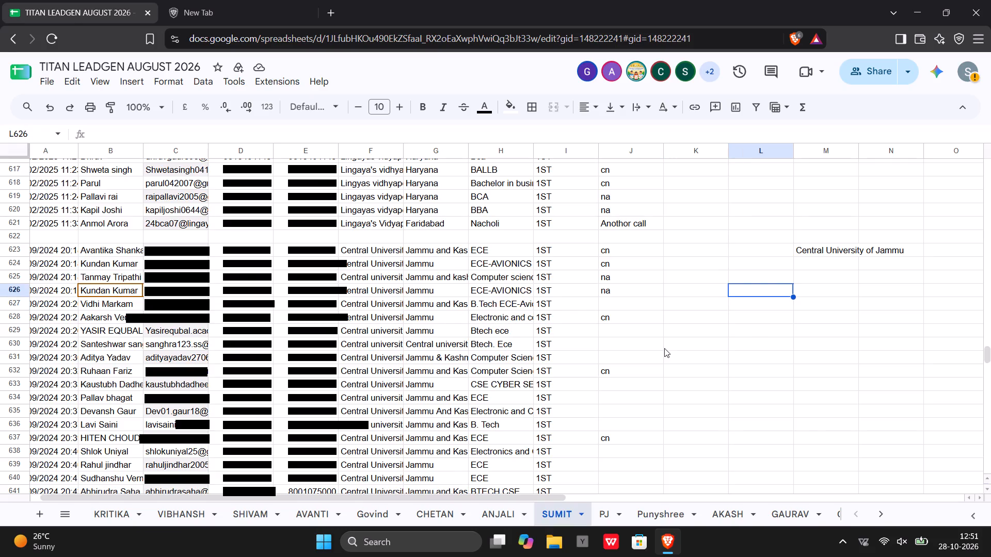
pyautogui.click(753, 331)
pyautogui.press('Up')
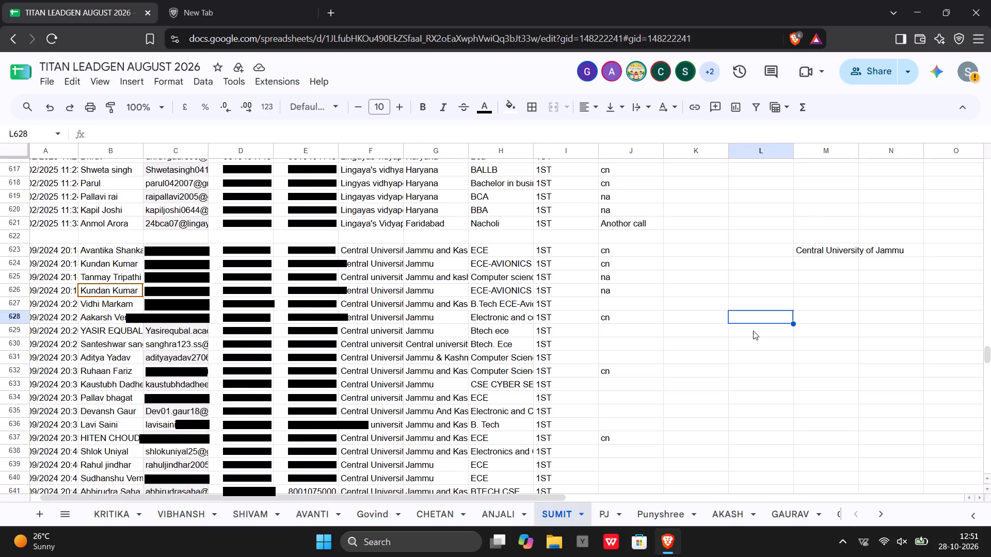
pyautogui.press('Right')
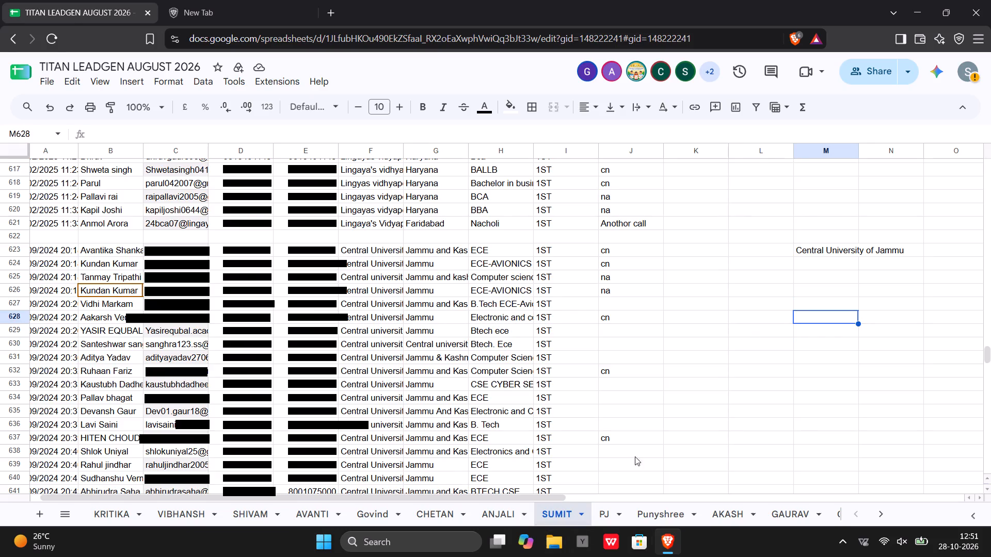
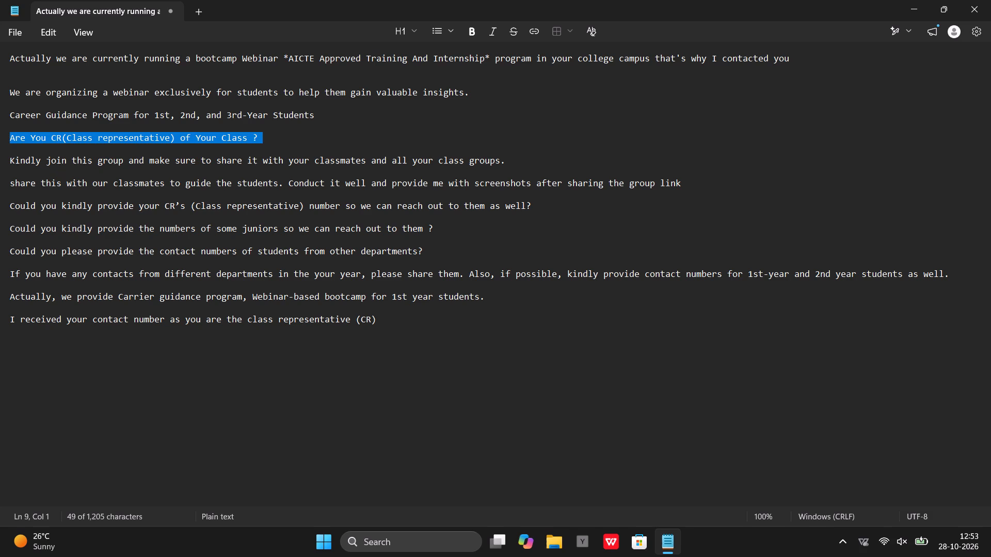
# Copy the first four message lines individually, from the "Actually we are currently running a bootcamp Webinar" line through the "Are You CR" question.
pyautogui.moveTo(5, 54); pyautogui.dragTo(12, 57)
pyautogui.hotkey('ctrl', 'c')
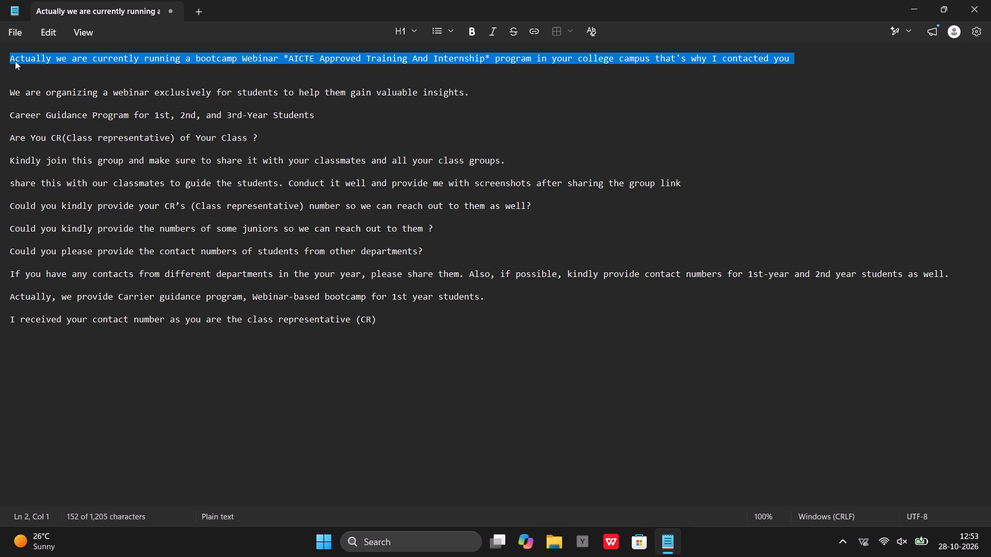
pyautogui.click(550, 96)
pyautogui.moveTo(485, 99); pyautogui.dragTo(478, 82)
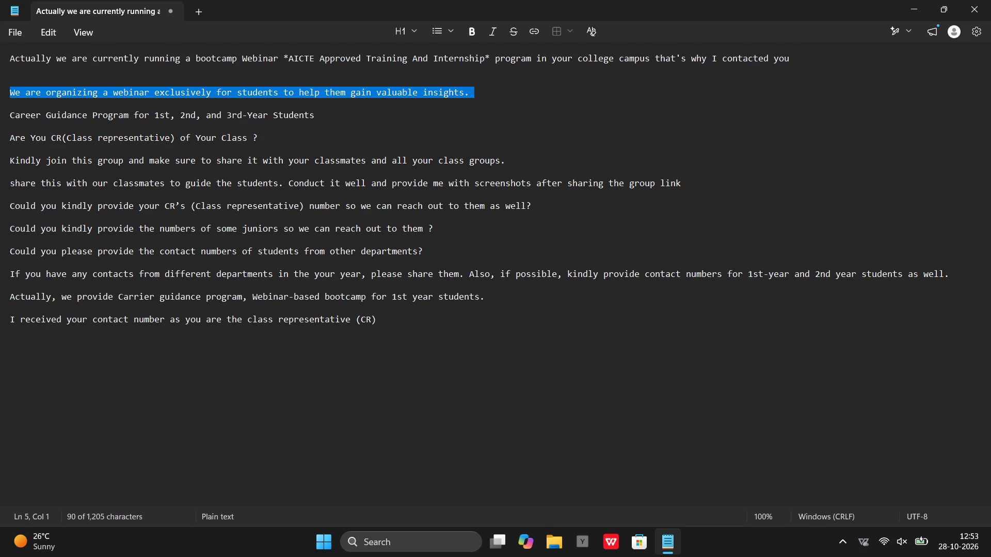
pyautogui.moveTo(478, 82); pyautogui.dragTo(476, 77)
pyautogui.hotkey('ctrl', 'c')
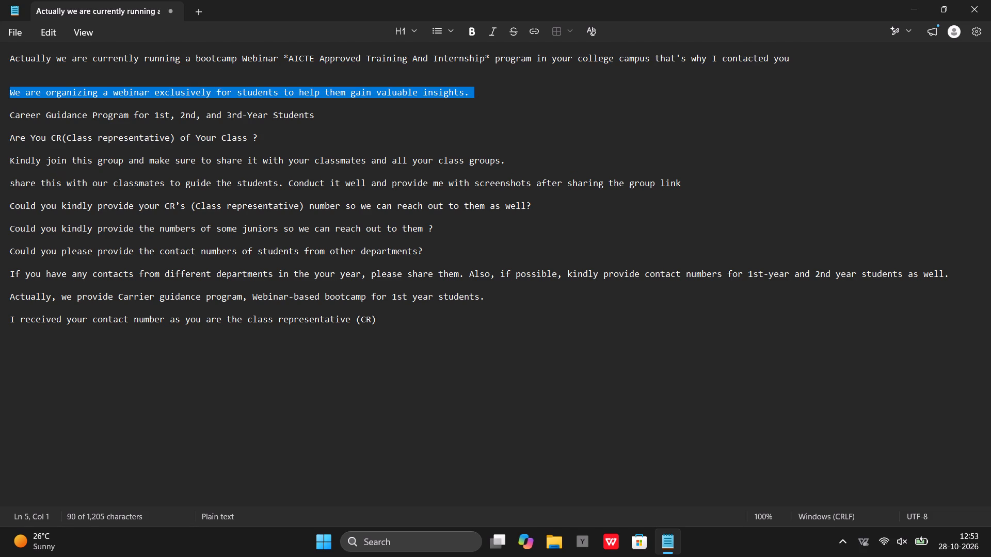
pyautogui.click(450, 114)
pyautogui.moveTo(358, 124); pyautogui.dragTo(345, 104)
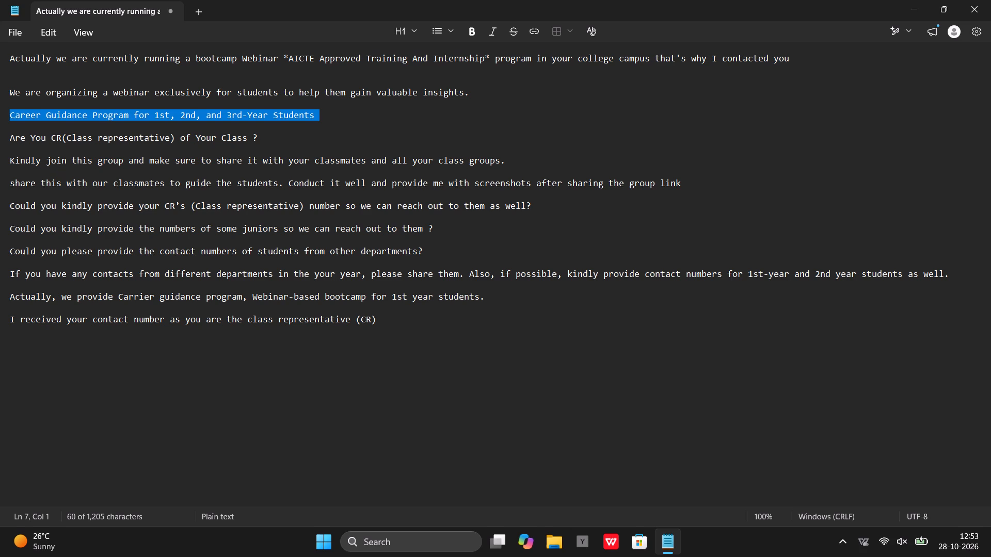
pyautogui.hotkey('ctrl', 'c')
pyautogui.moveTo(280, 145); pyautogui.dragTo(279, 137)
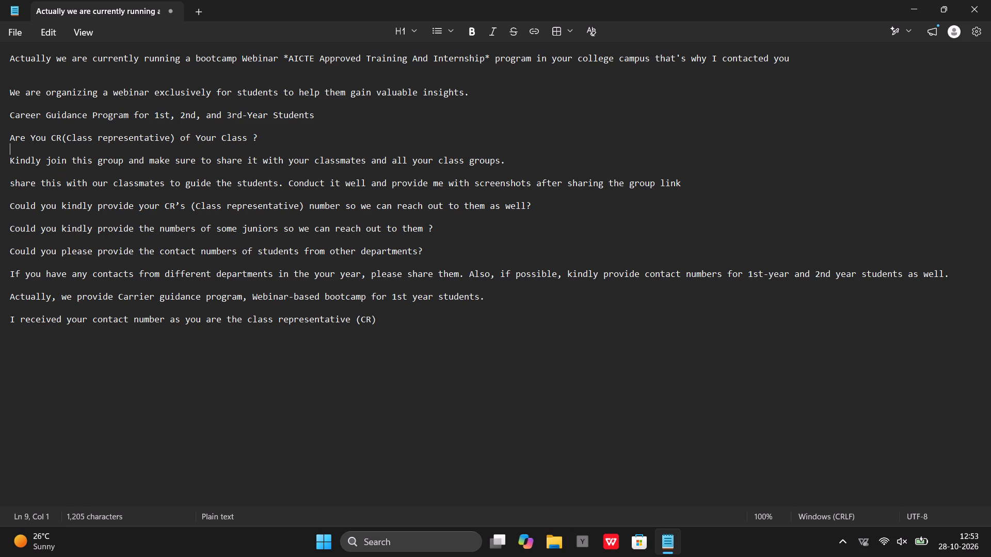
pyautogui.moveTo(279, 137); pyautogui.dragTo(279, 134)
pyautogui.moveTo(277, 141); pyautogui.dragTo(275, 129)
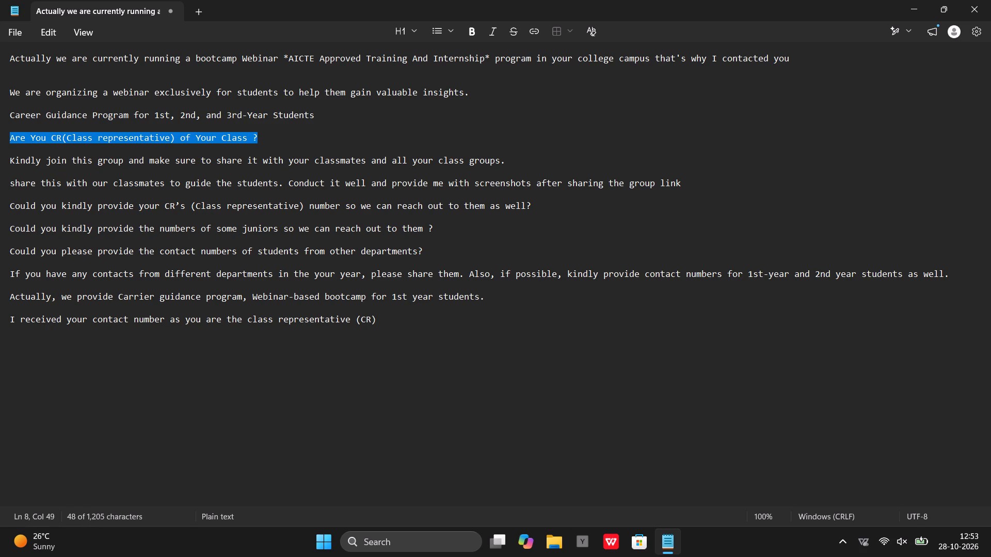
pyautogui.hotkey('ctrl', 'c')
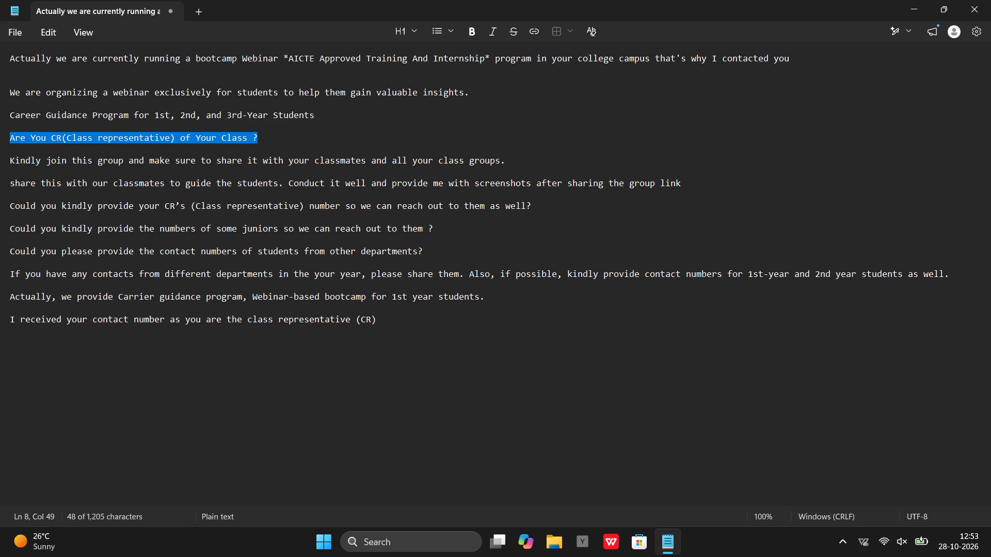
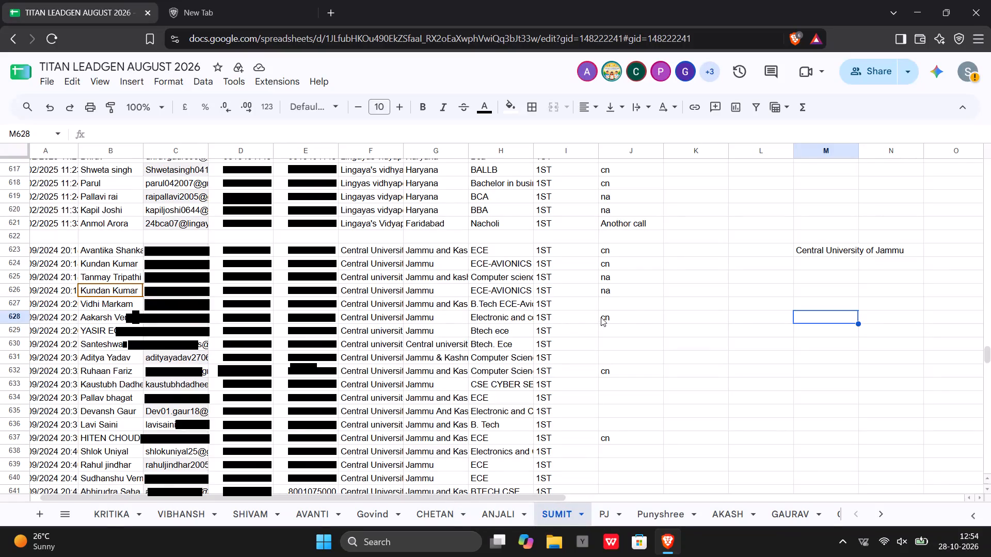
# Enter the status "cn" in cell J627 for the lead in row 627 of the SUMIT sheet.
pyautogui.click(629, 303)
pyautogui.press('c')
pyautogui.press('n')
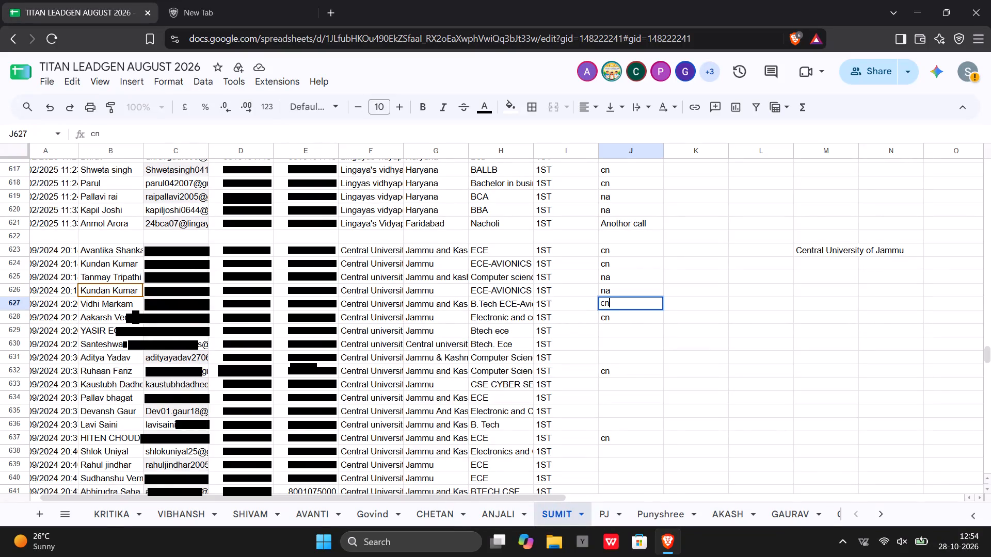
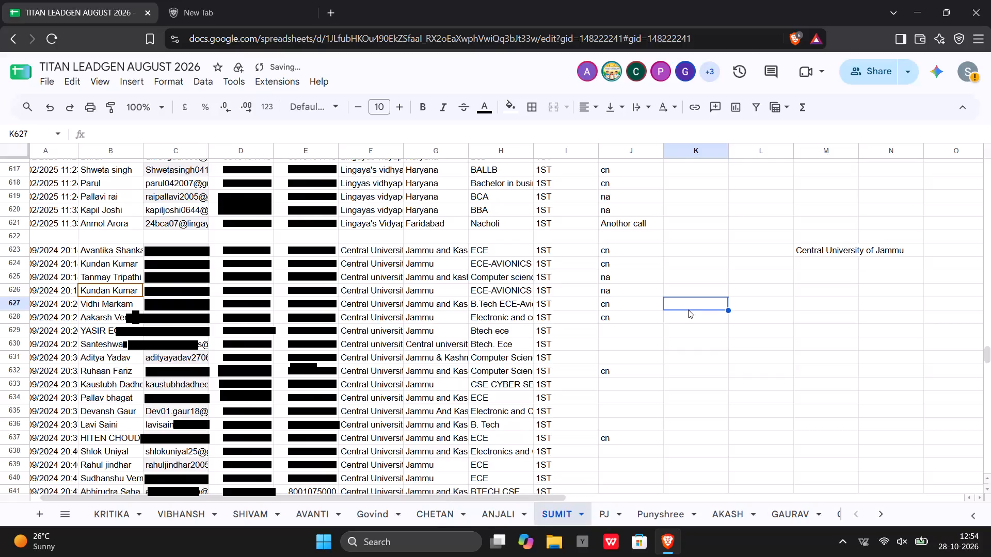
# Enter the note "whts no.-" followed by the copied phone number in cell K627.
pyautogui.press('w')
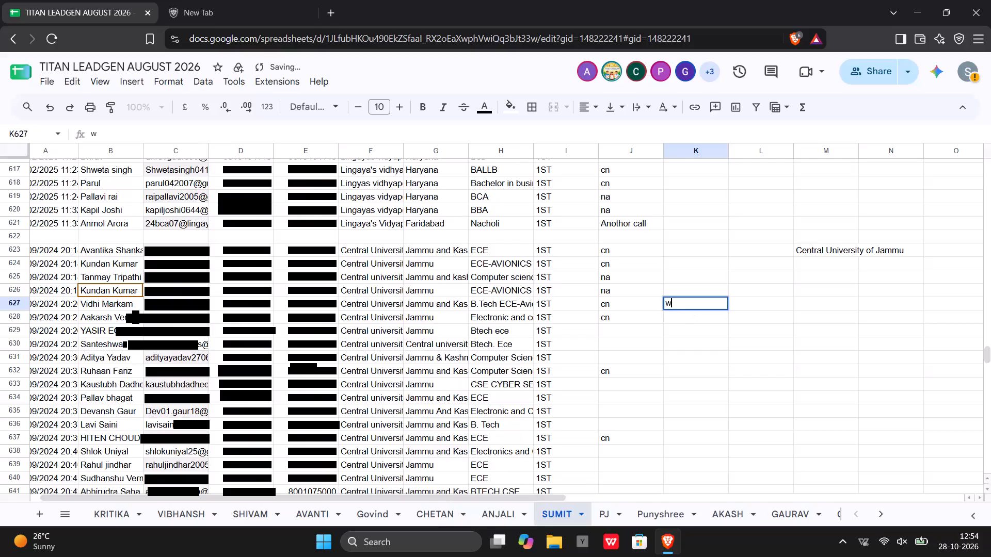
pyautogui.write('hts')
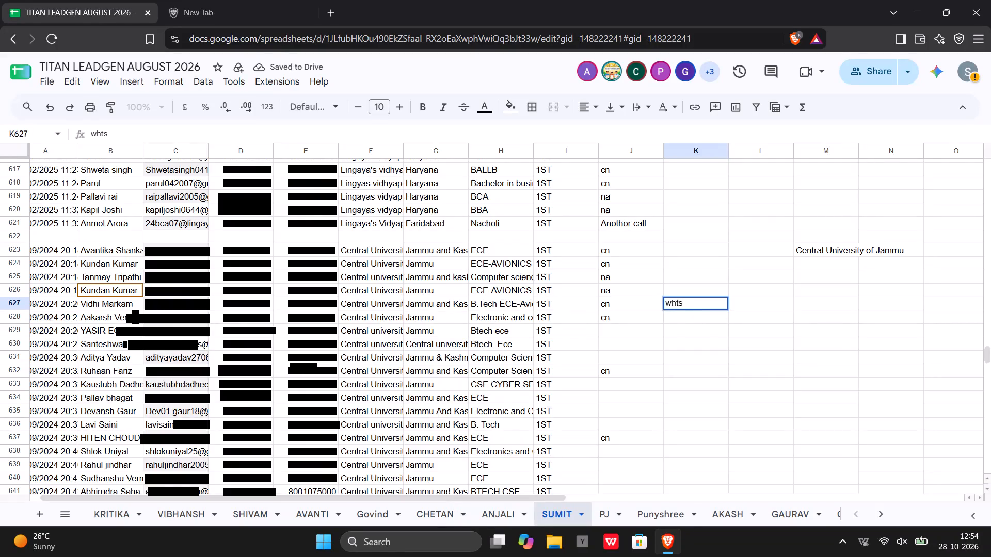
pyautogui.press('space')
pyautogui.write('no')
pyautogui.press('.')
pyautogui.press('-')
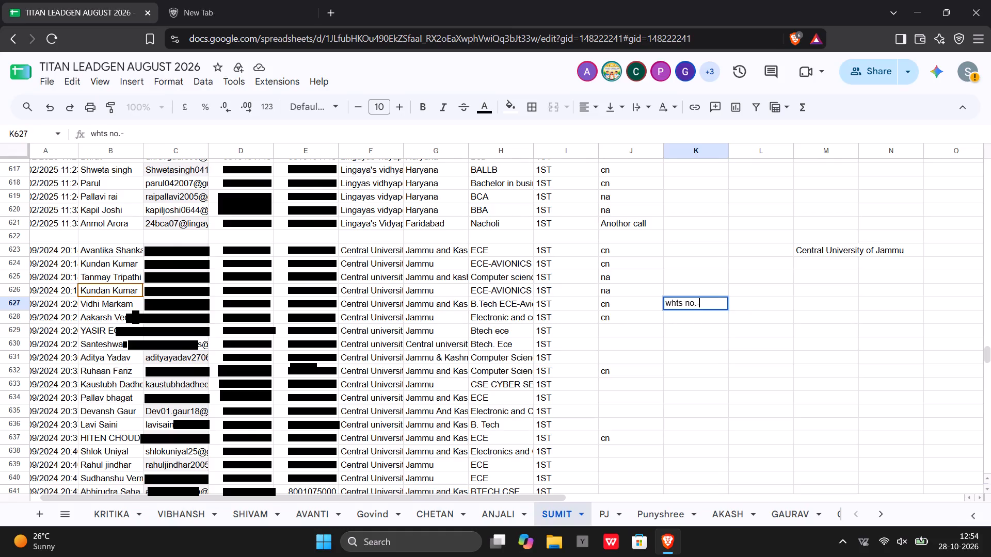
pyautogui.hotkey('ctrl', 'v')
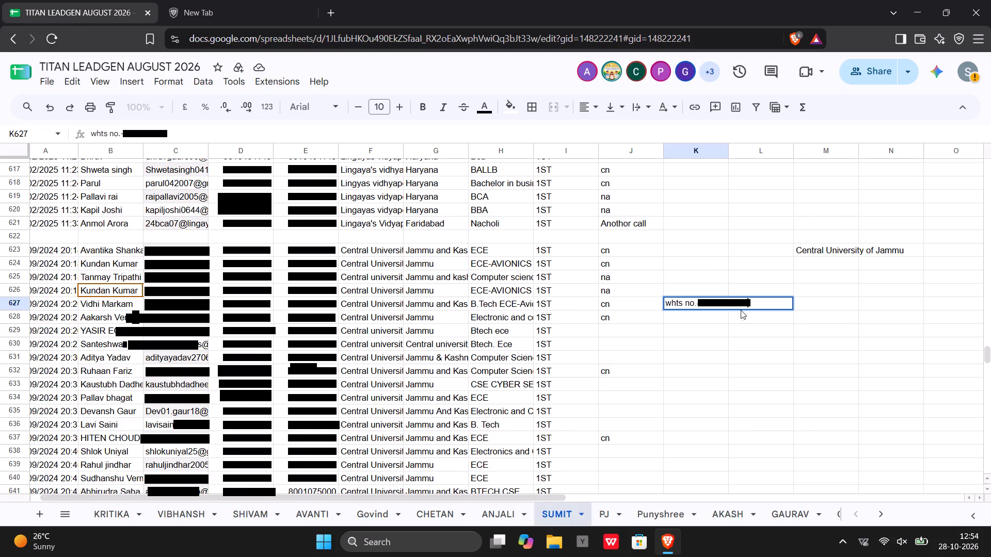
pyautogui.click(733, 321)
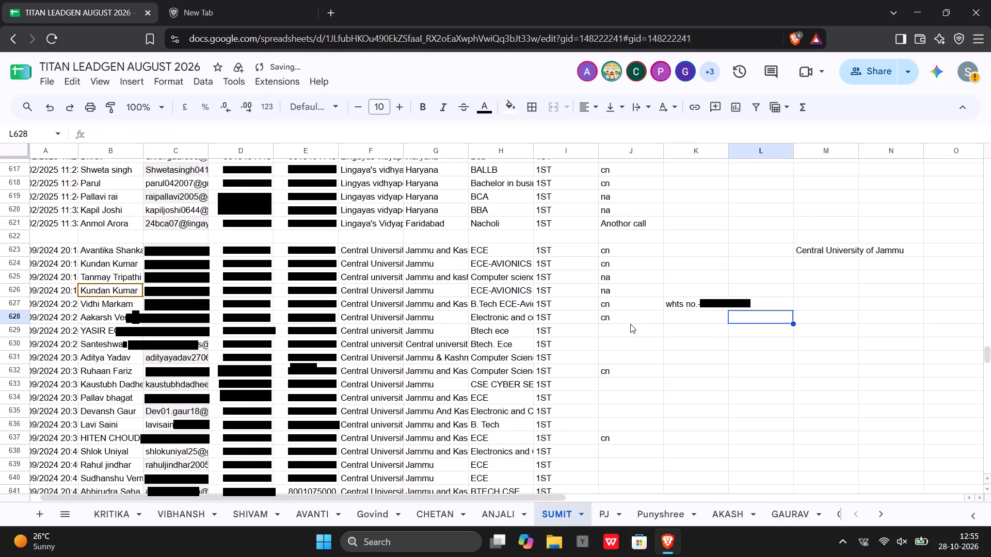
# Clear the status in cell J628, in the row directly below the WhatsApp number note.
pyautogui.click(622, 318)
pyautogui.press('BackSpace')
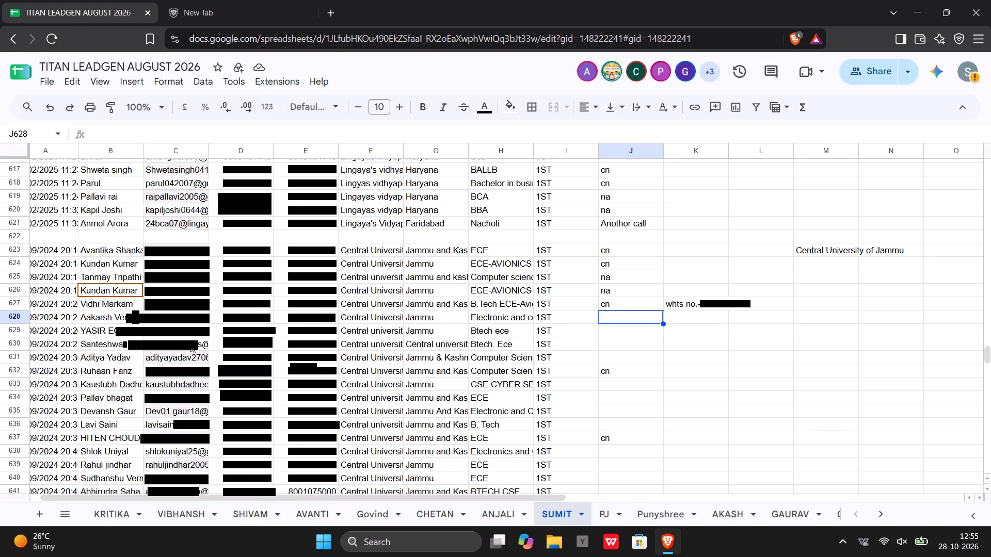
# Select the lead's phone number in cell D628.
pyautogui.click(242, 315)
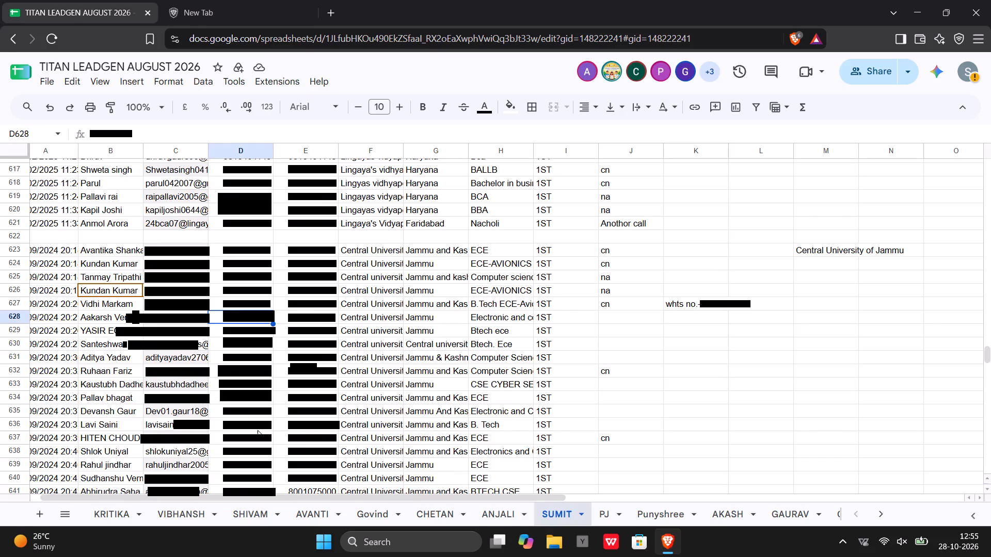
# Copy the phone number in D628, then the student name in B628, as two separate copies.
pyautogui.click(244, 319)
pyautogui.rightClick(241, 317)
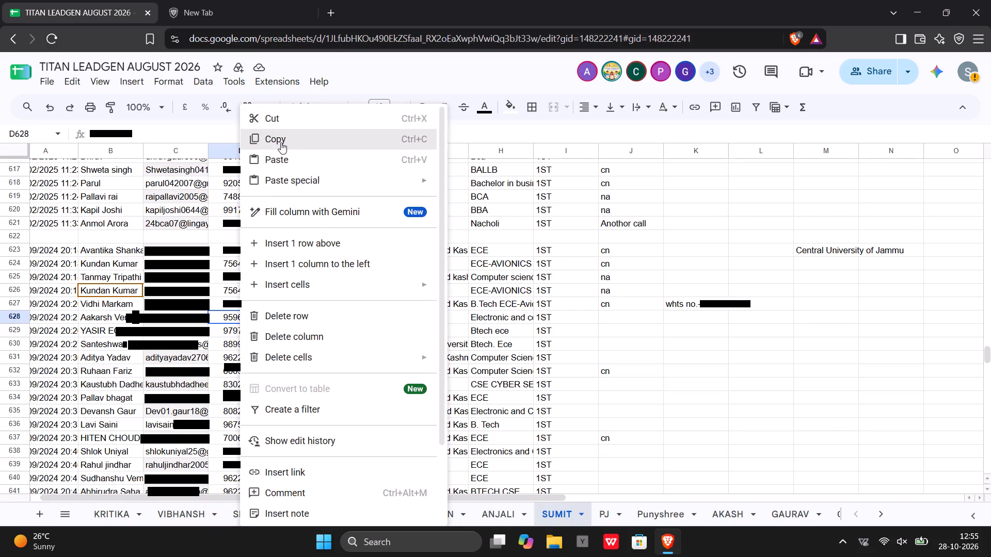
pyautogui.click(283, 137)
pyautogui.rightClick(120, 316)
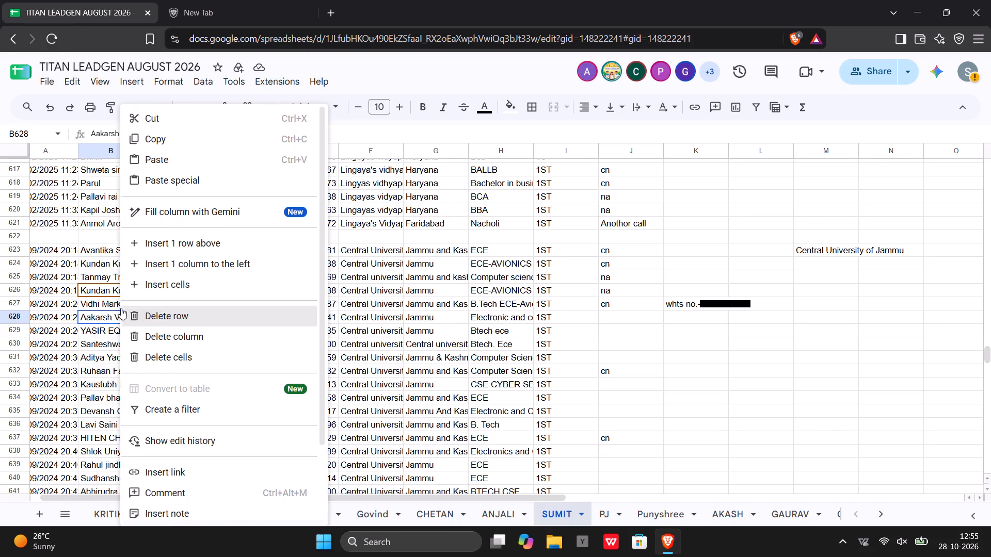
pyautogui.click(188, 140)
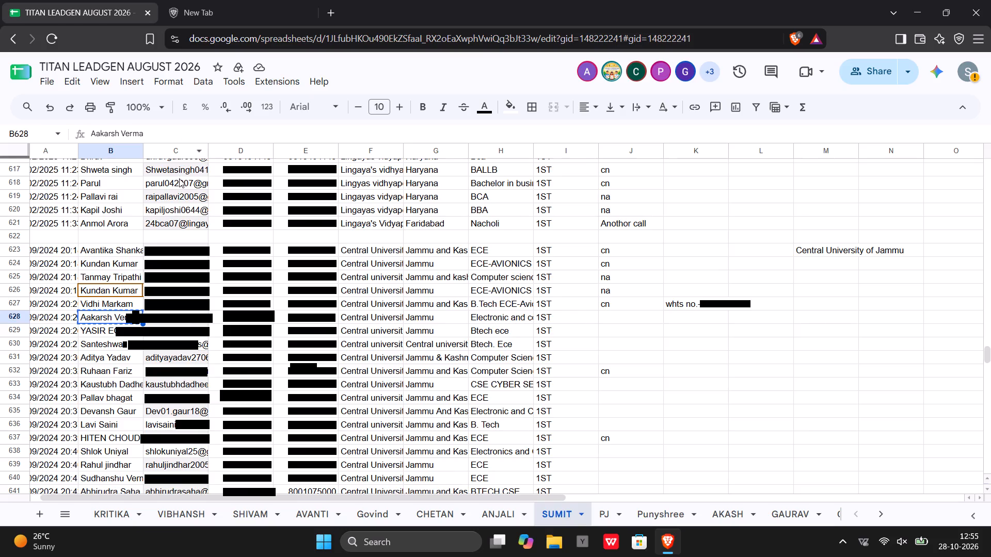
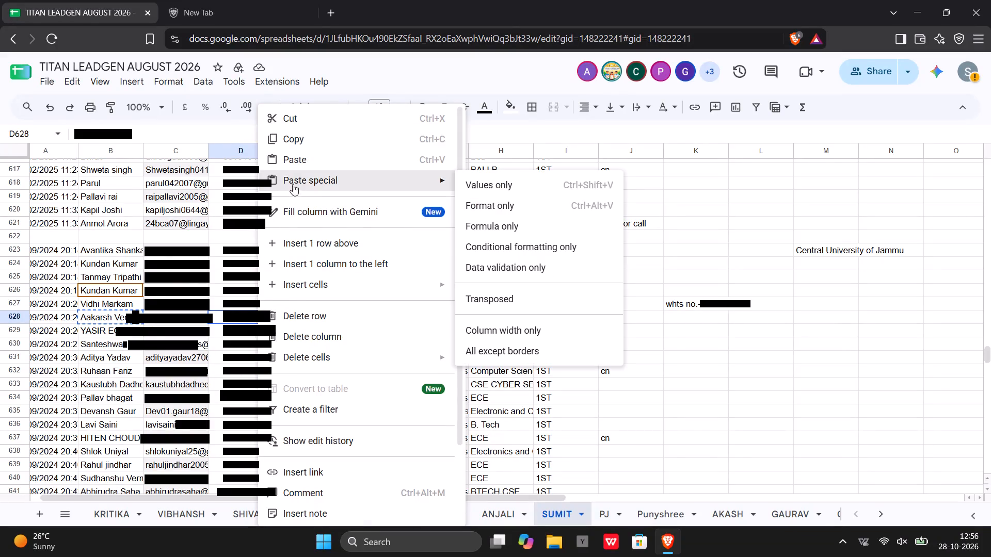
# Copy the phone number in cell D628 of the SUMIT sheet again.
pyautogui.click(306, 143)
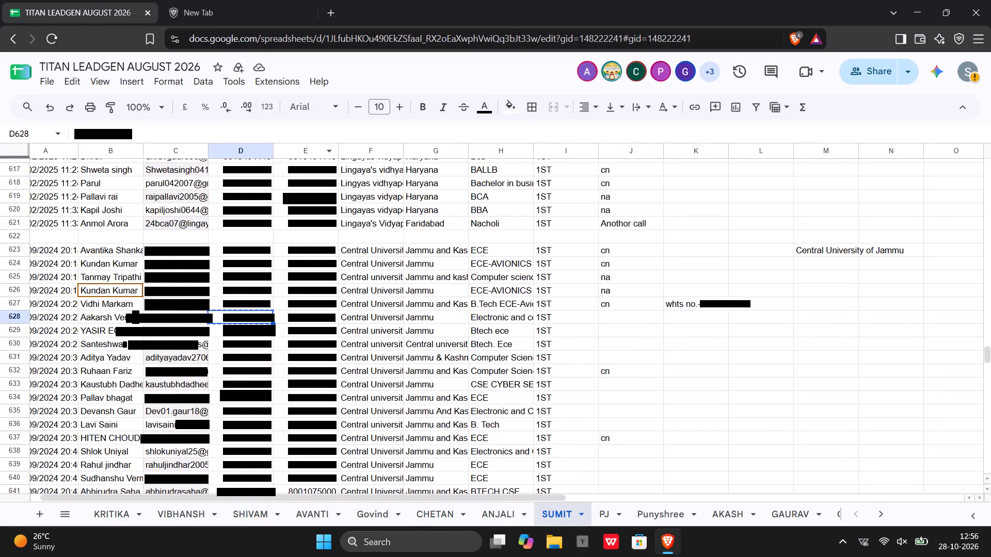
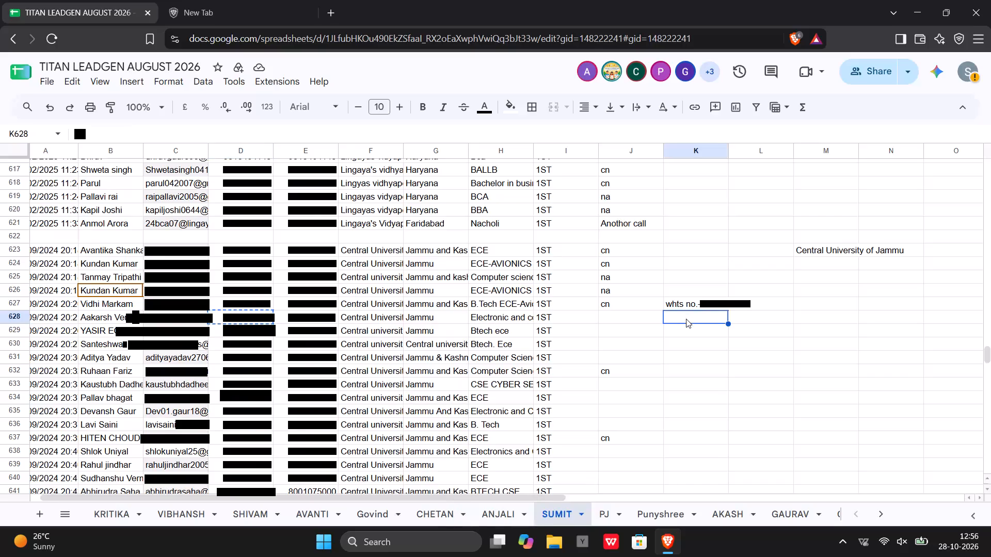
# Enter the note "whts no." in cell K628, without a number after it.
pyautogui.press('w')
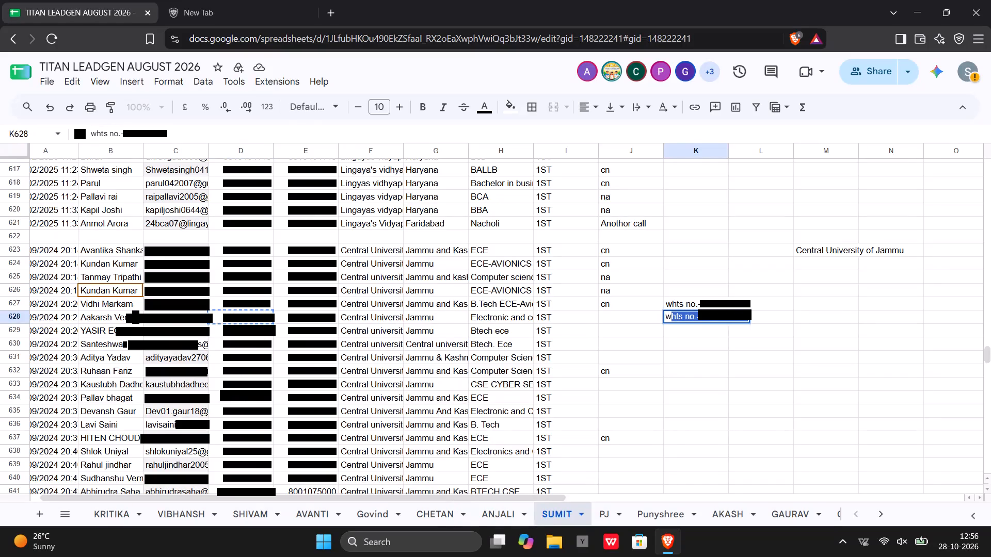
pyautogui.press('h')
pyautogui.write('ts')
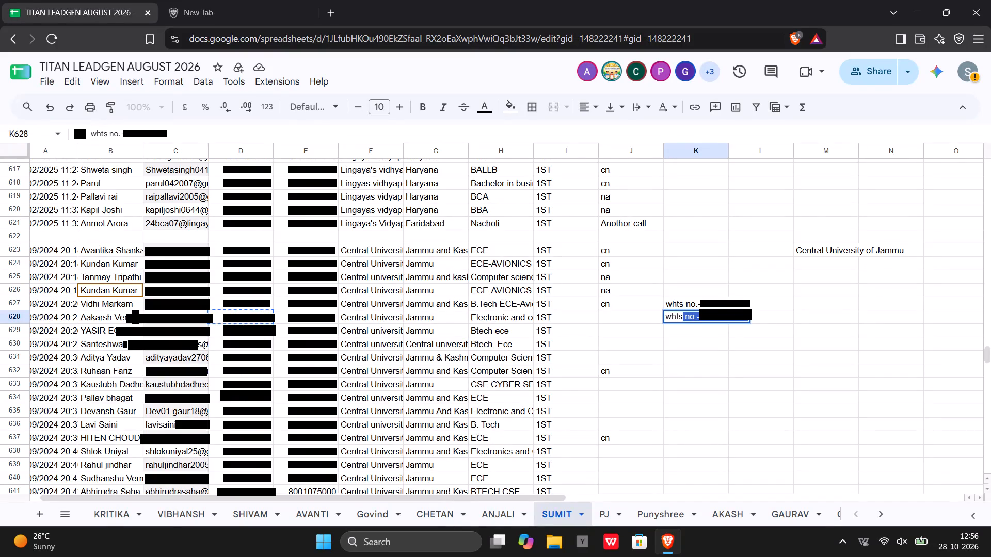
pyautogui.press('space')
pyautogui.press('n')
pyautogui.press('o')
pyautogui.write('.')
pyautogui.press('space')
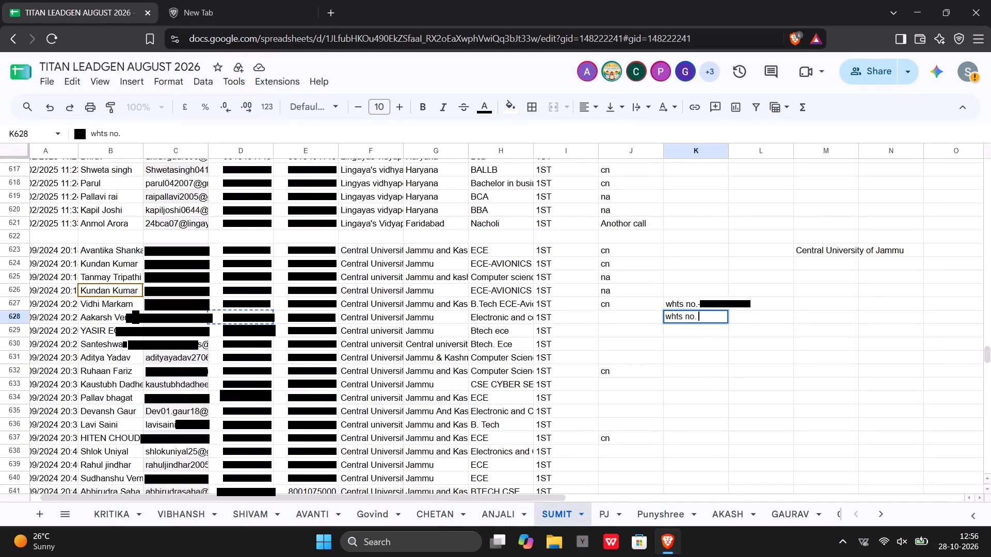
pyautogui.write('58')
pyautogui.press('BackSpace')
pyautogui.press('BackSpace')
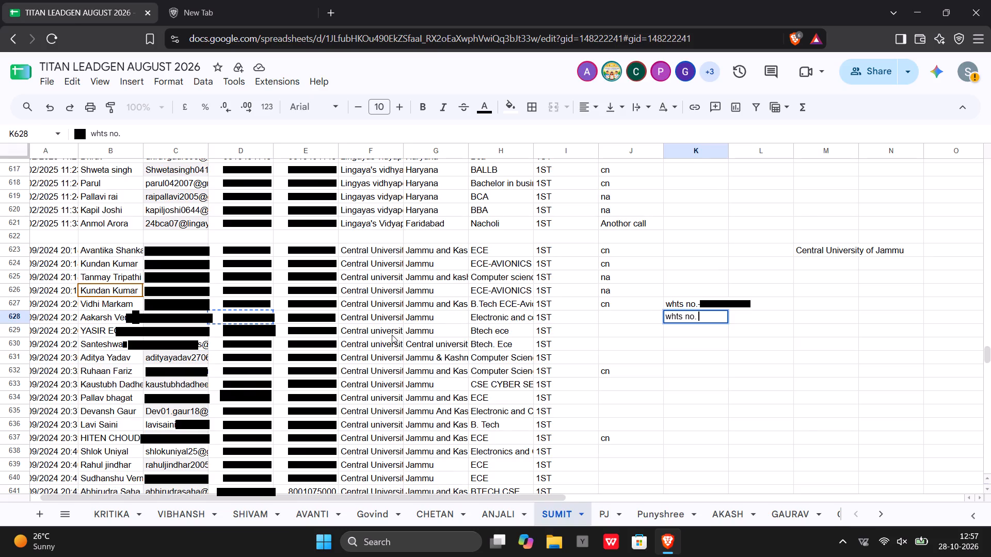
# Enter the call status "not valid no" in cell J628.
pyautogui.click(621, 317)
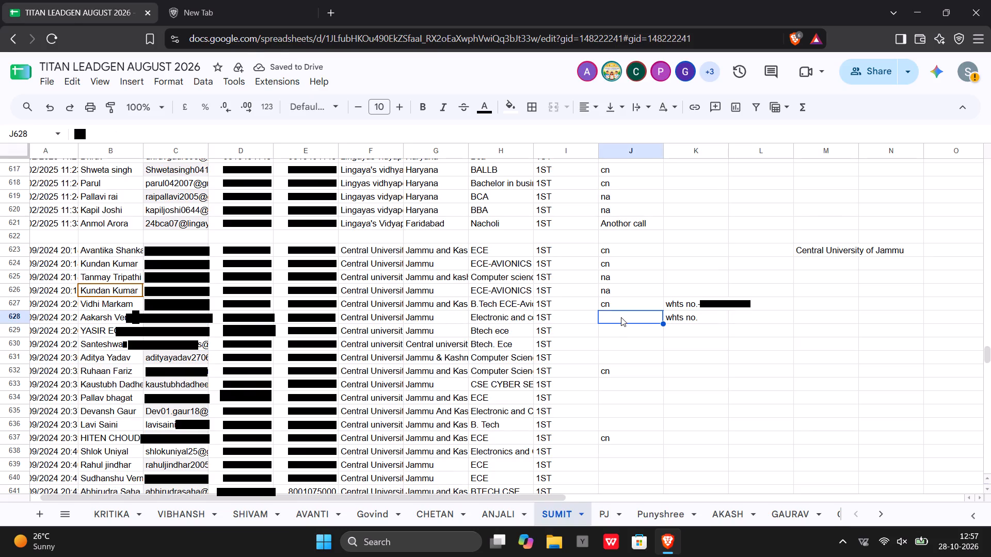
pyautogui.press('n')
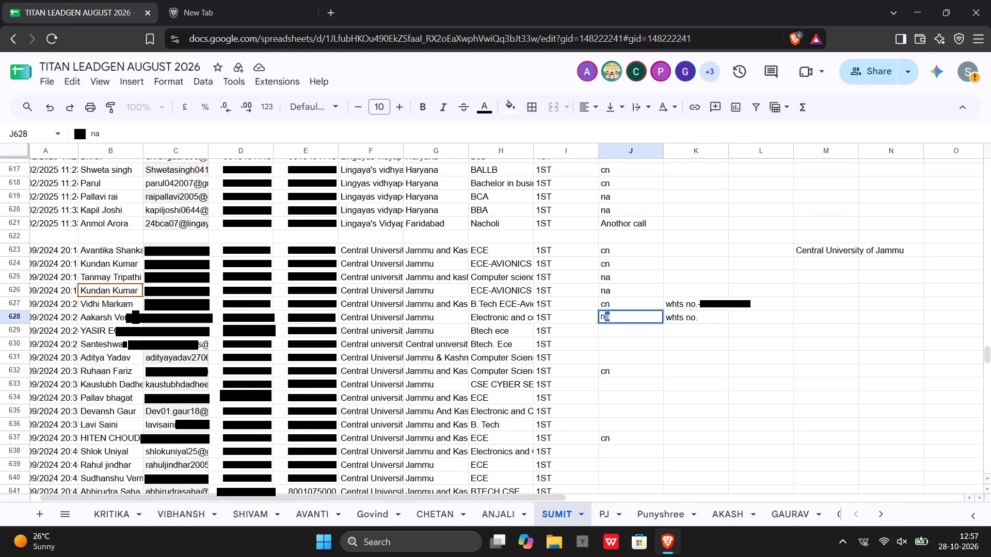
pyautogui.write('ot')
pyautogui.press('space')
pyautogui.write('valid no')
pyautogui.press('Return')
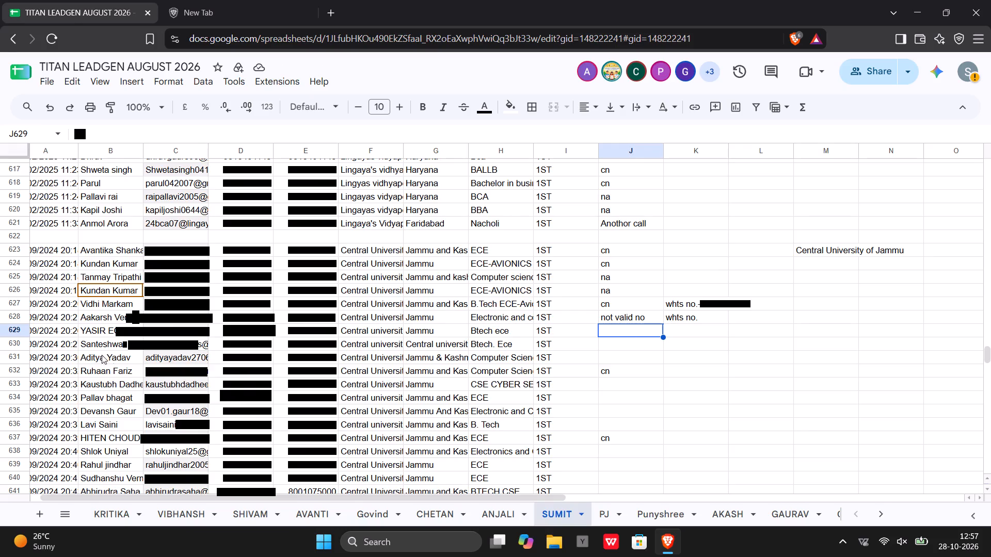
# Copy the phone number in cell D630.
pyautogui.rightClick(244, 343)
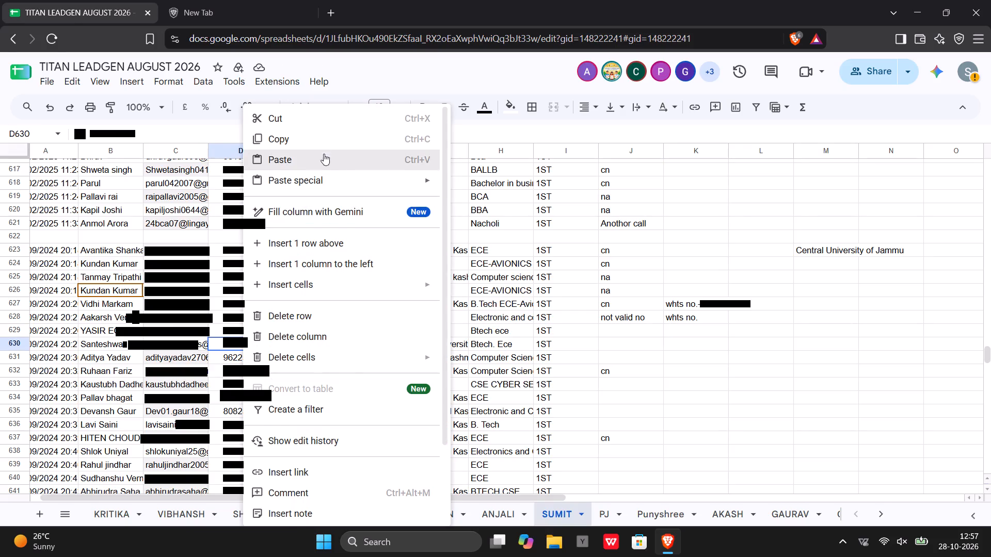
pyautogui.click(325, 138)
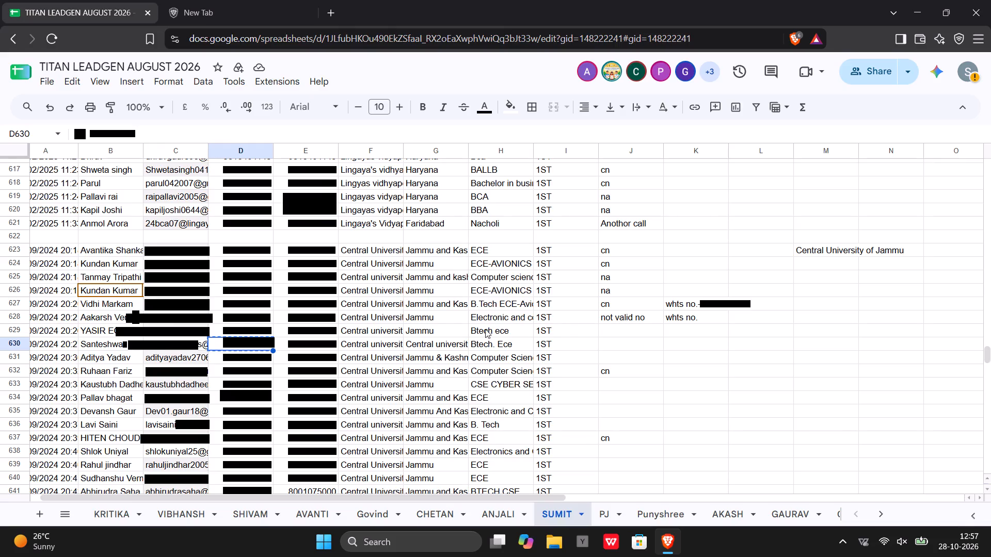
# Copy the phone number in cell D629, repeating the copy once.
pyautogui.rightClick(260, 332)
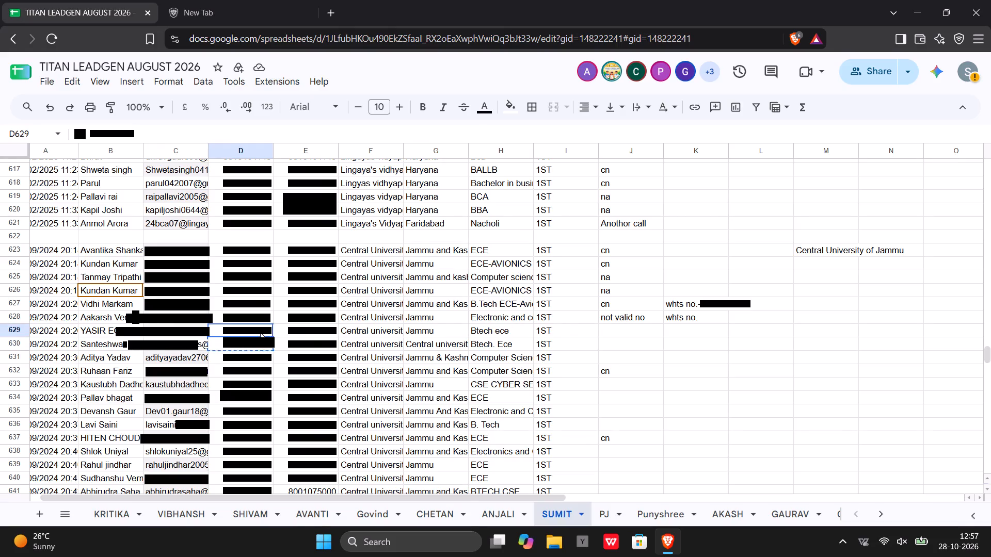
pyautogui.click(307, 140)
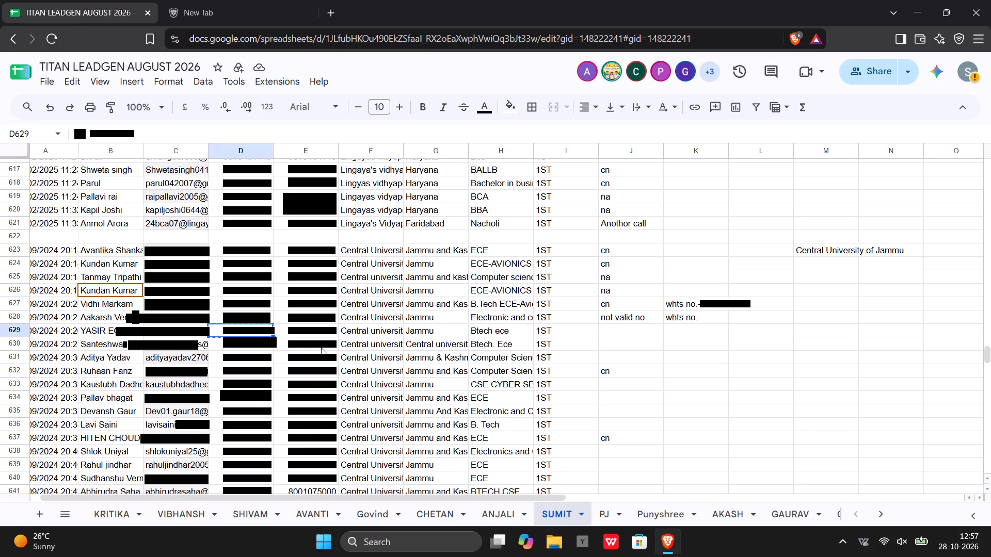
pyautogui.rightClick(244, 331)
pyautogui.click(289, 139)
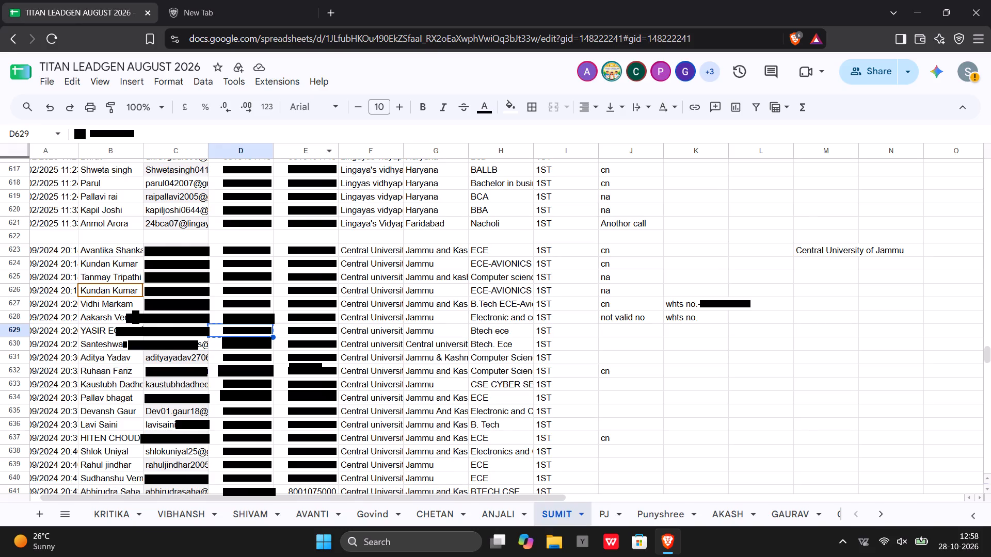
# Copy the lead's name in cell B629.
pyautogui.rightClick(108, 330)
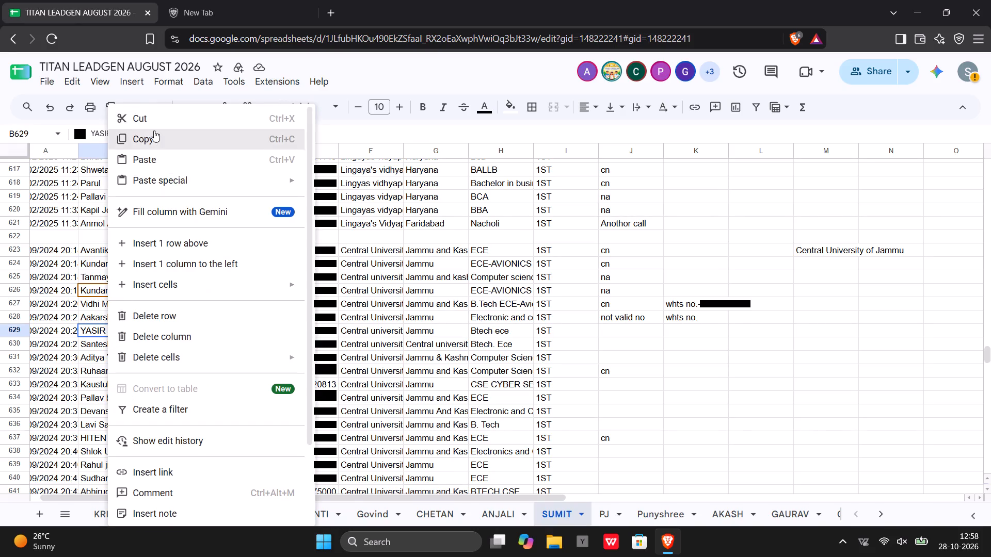
pyautogui.click(154, 135)
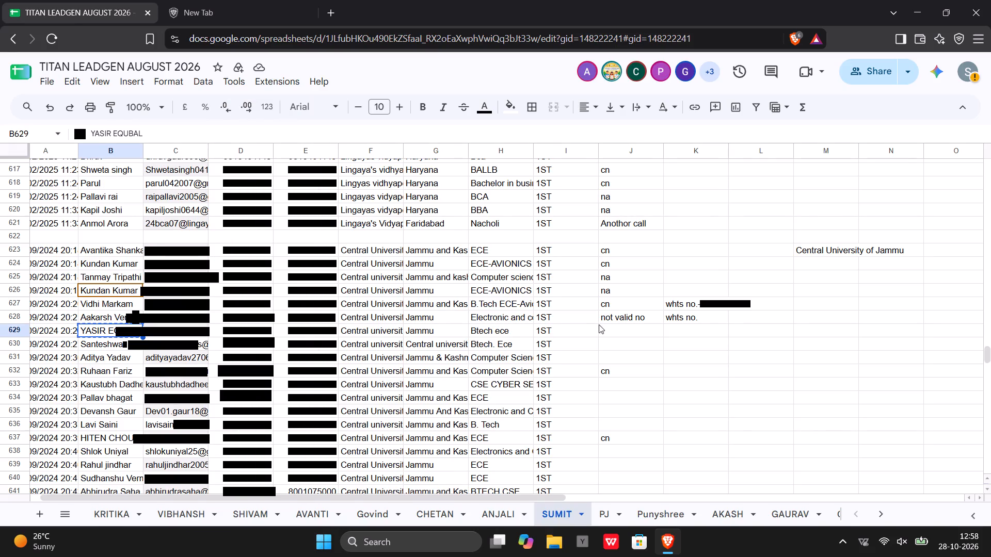
# Enter the call status "cn" in cell J629 for this lead.
pyautogui.click(622, 327)
pyautogui.press('c')
pyautogui.press('n')
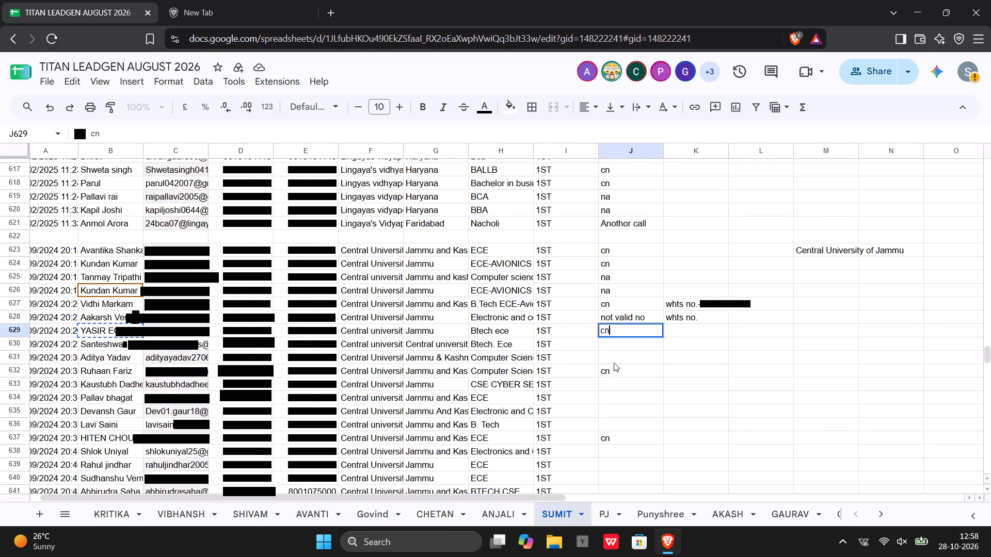
pyautogui.click(621, 345)
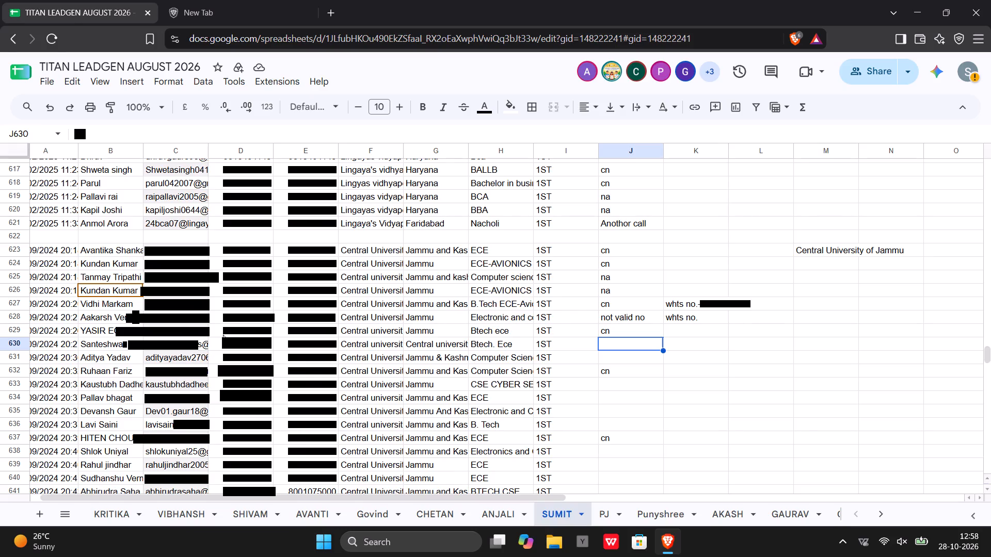
# Copy the phone number in cell D629 once more.
pyautogui.rightClick(243, 334)
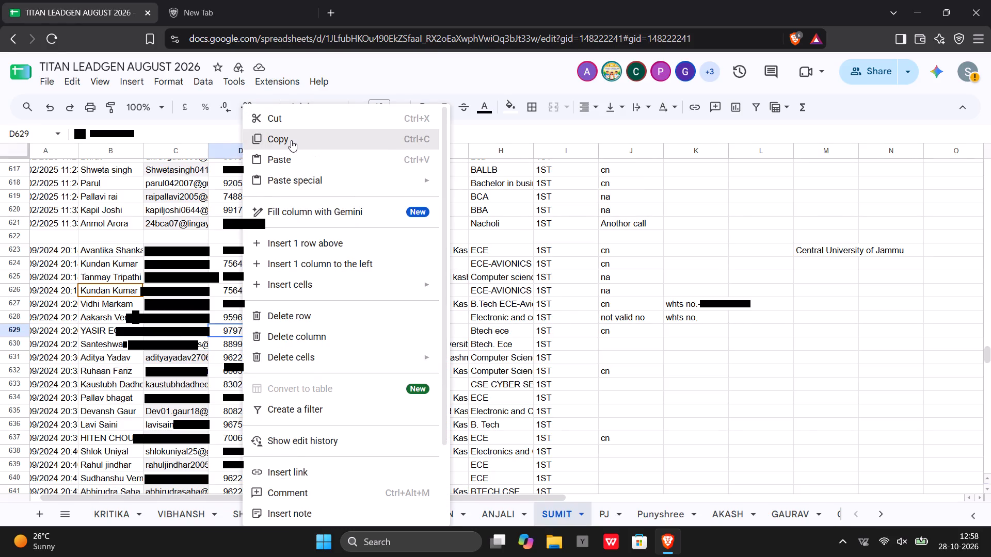
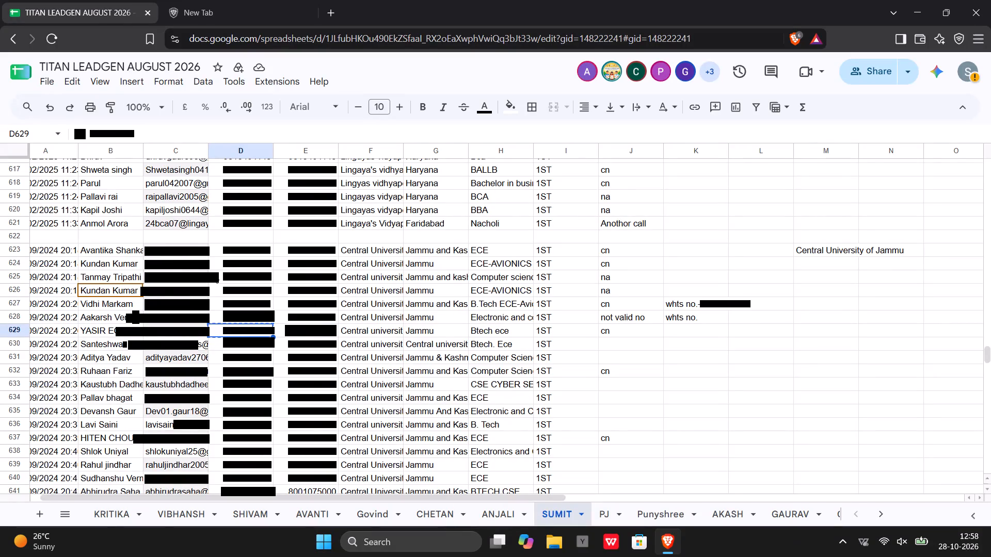
# Replace the call status in cell J629 with "switch off".
pyautogui.click(246, 328)
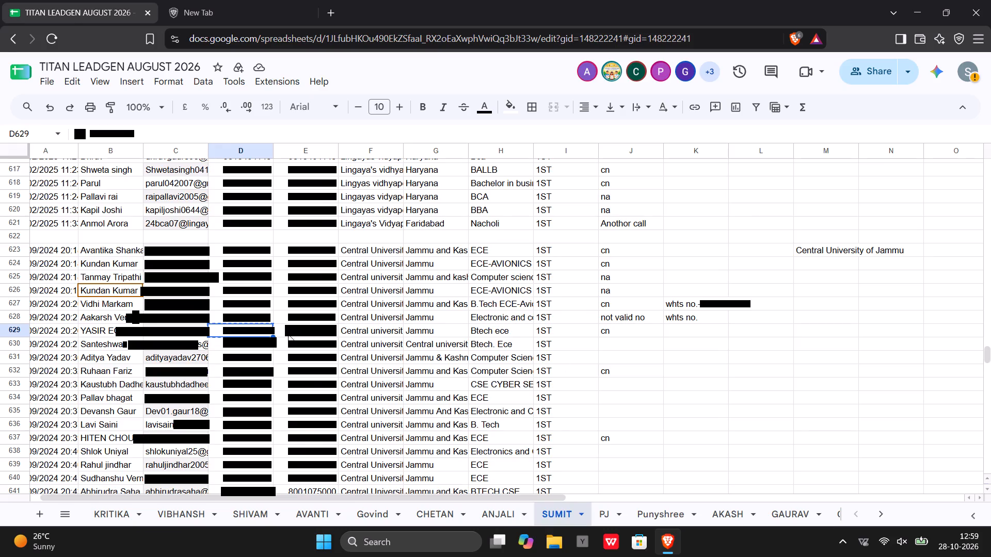
pyautogui.click(619, 331)
pyautogui.press('BackSpace')
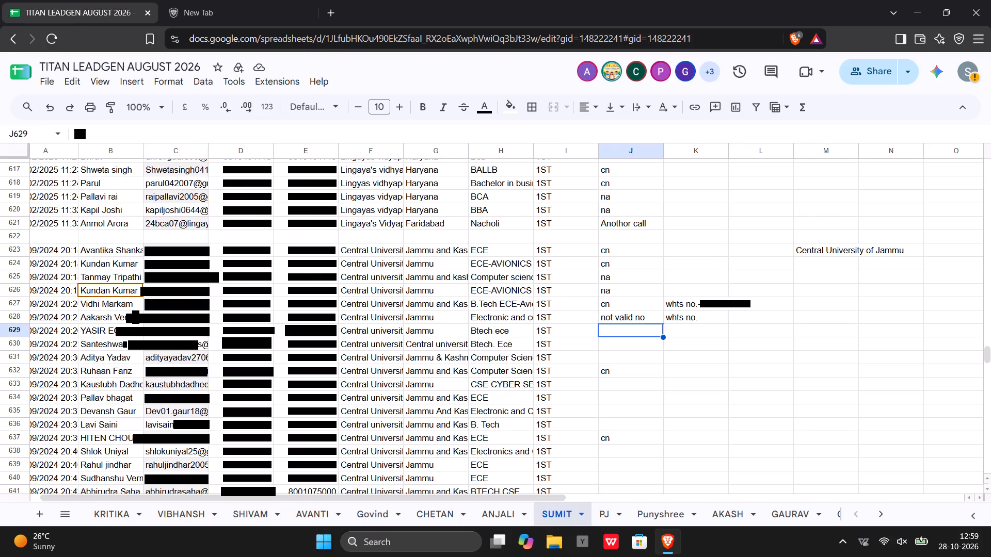
pyautogui.press('s')
pyautogui.write('witch off')
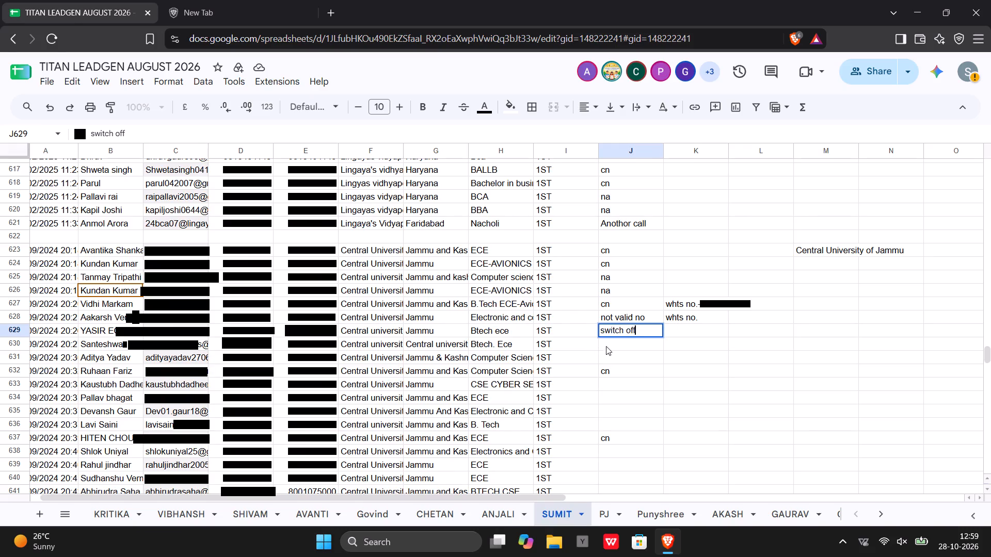
pyautogui.click(614, 342)
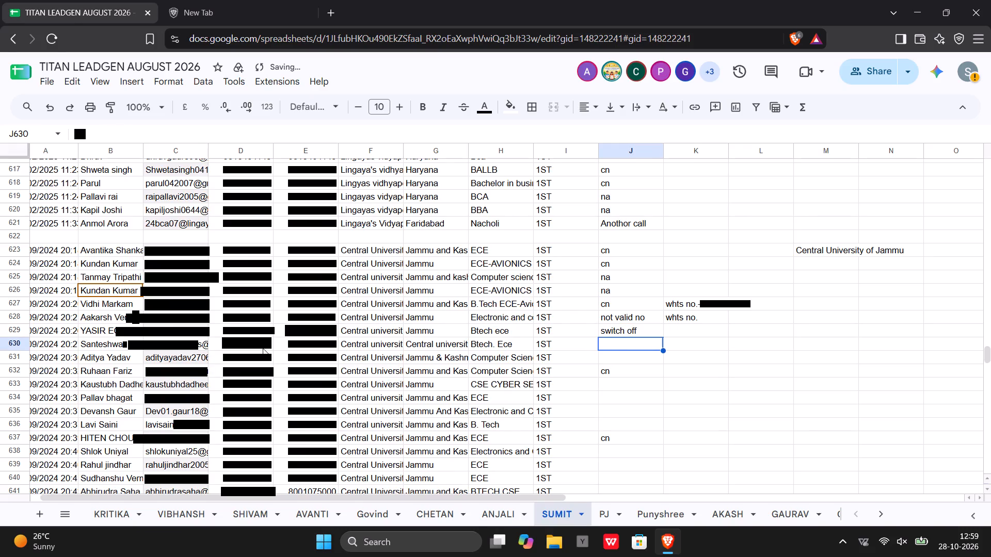
# Copy the phone number of the following lead in cell D630.
pyautogui.rightClick(261, 346)
pyautogui.click(306, 138)
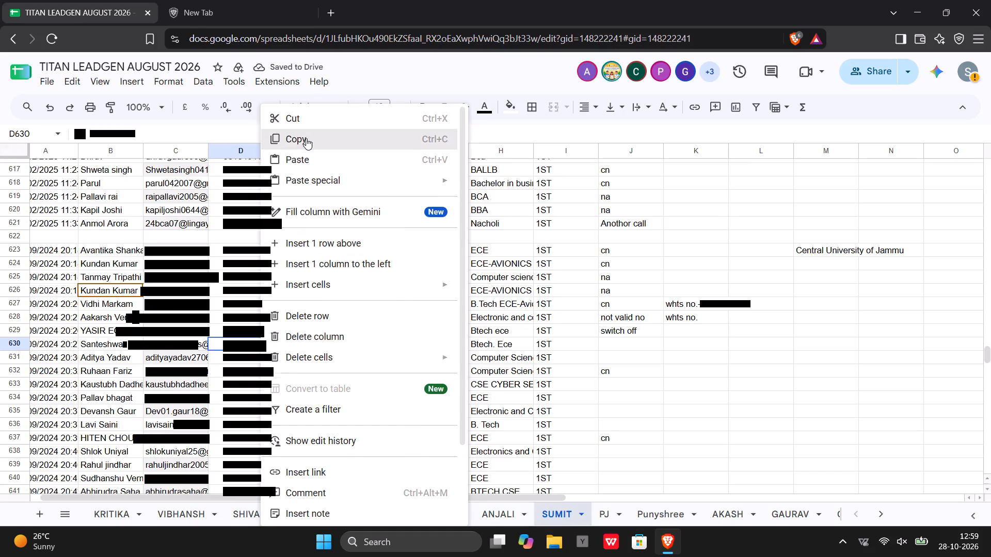
# Copy the lead's name in cell B630.
pyautogui.rightClick(132, 345)
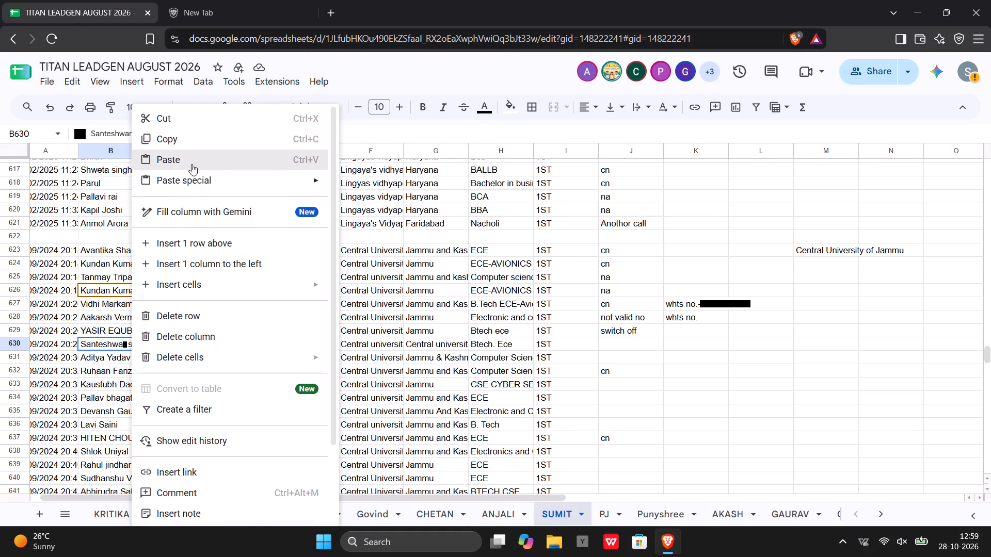
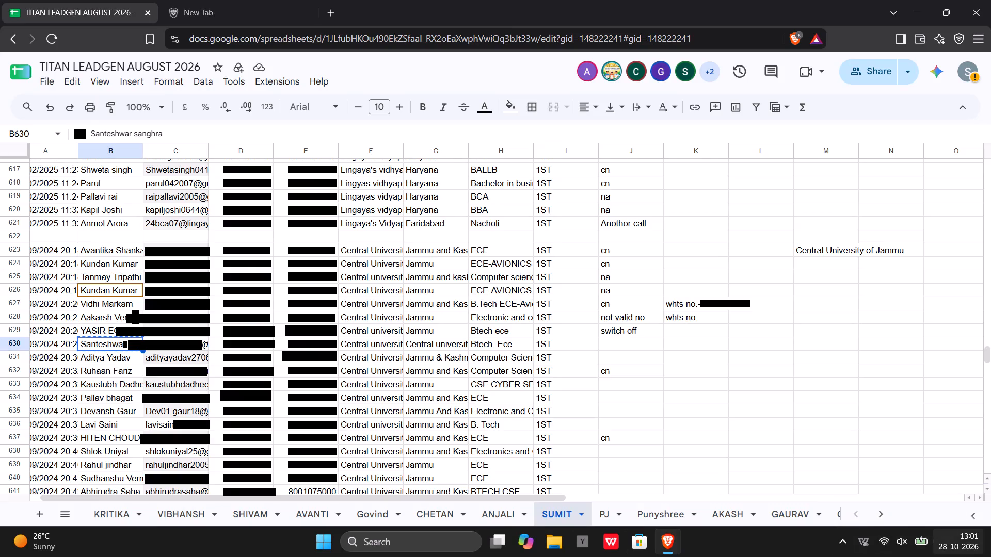
# Raise the display brightness to 100 in the system quick settings.
pyautogui.click(915, 545)
pyautogui.moveTo(880, 425); pyautogui.dragTo(986, 432)
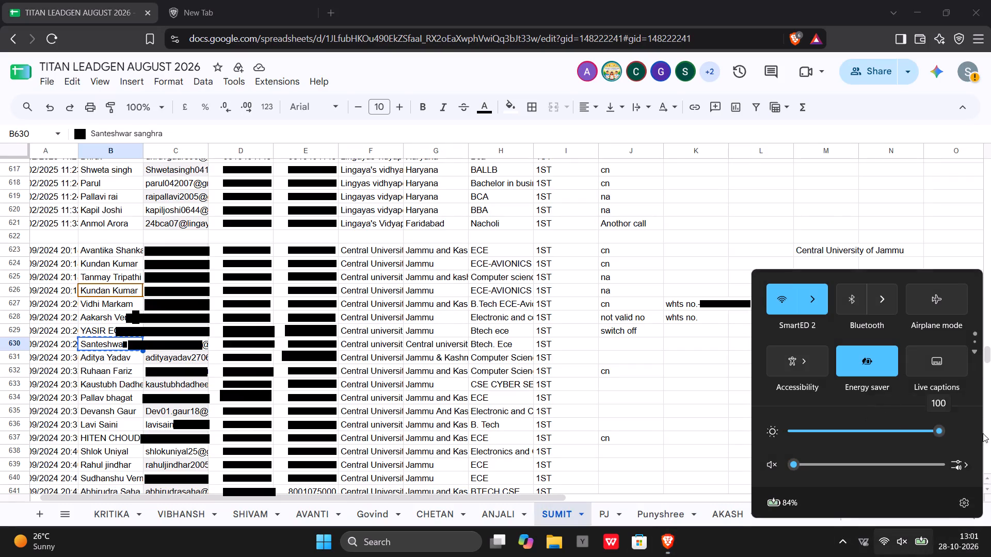
pyautogui.click(923, 547)
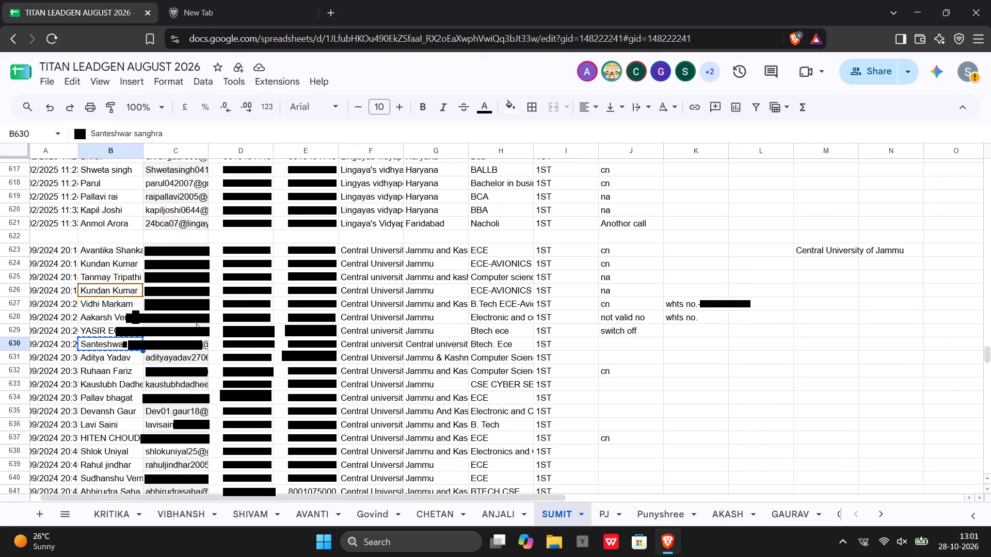
# Copy the lead's name from cell B630 and paste it into the status cell J630.
pyautogui.click(238, 343)
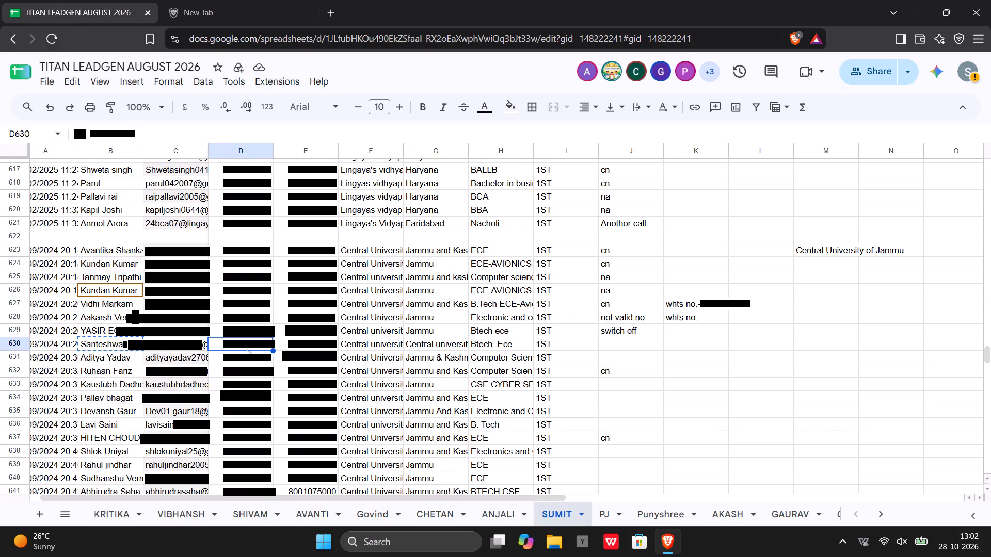
pyautogui.rightClick(118, 347)
pyautogui.click(186, 139)
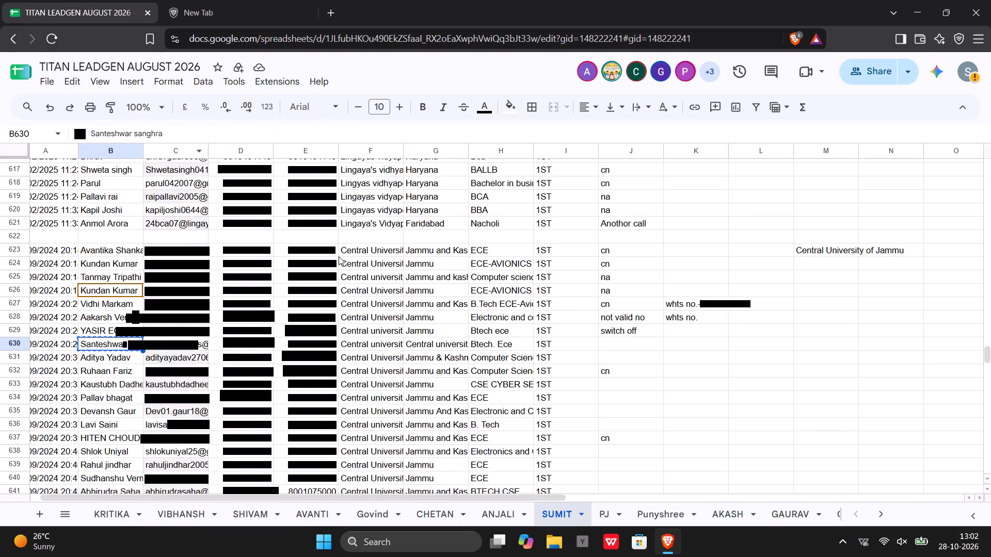
pyautogui.rightClick(620, 343)
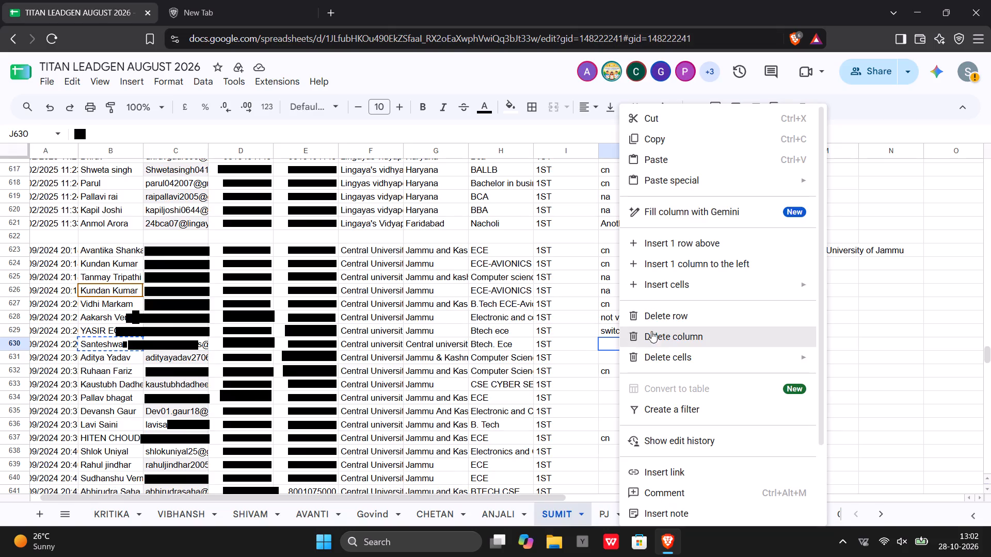
pyautogui.click(672, 155)
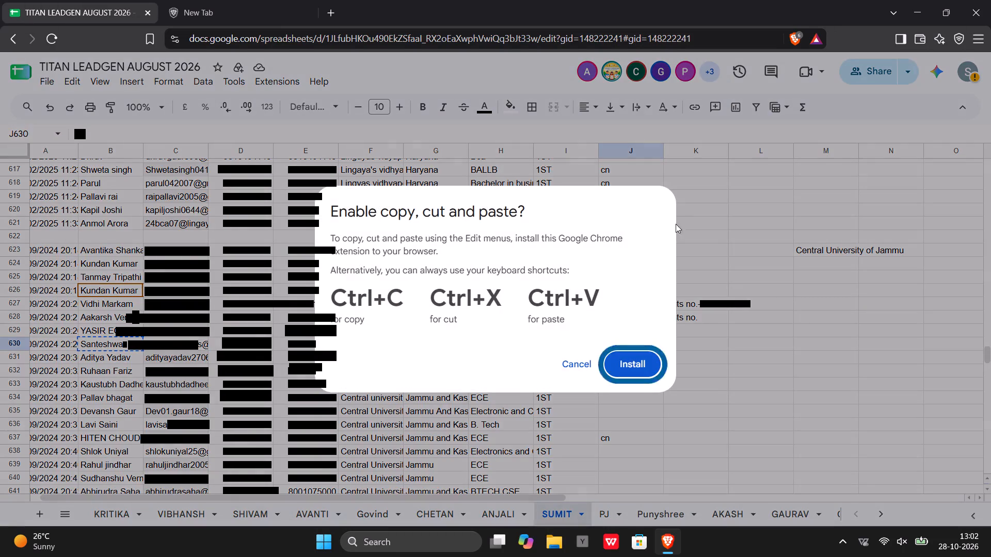
pyautogui.click(568, 364)
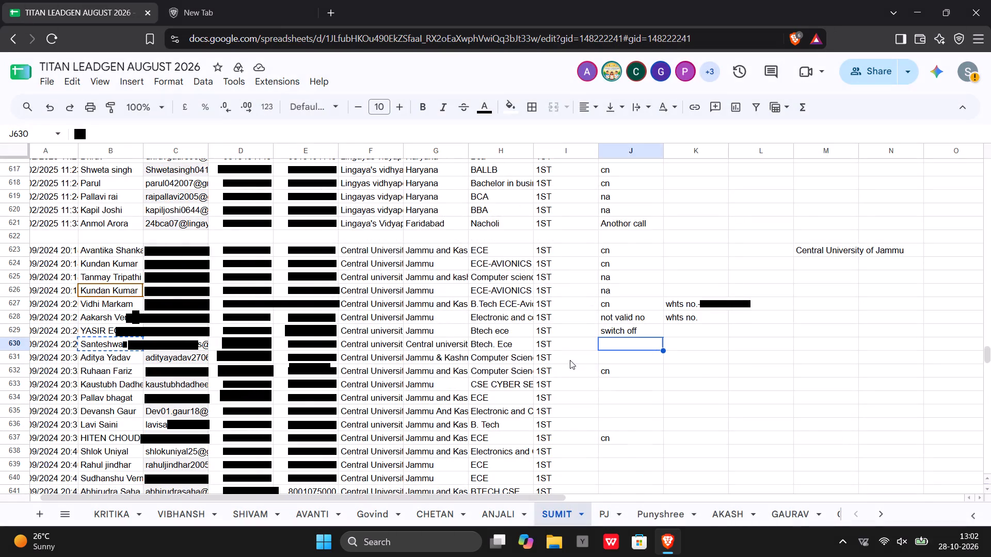
pyautogui.hotkey('ctrl', 'v')
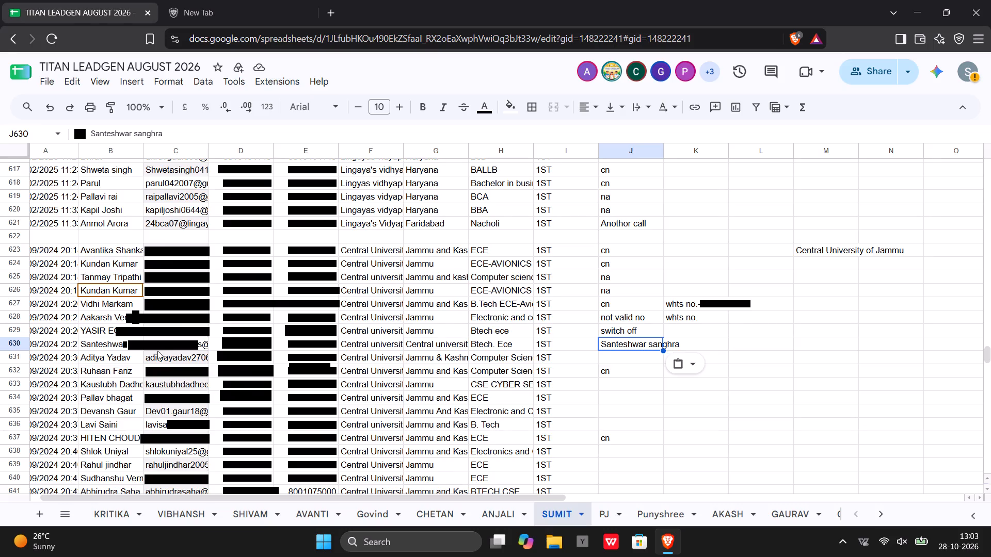
# Copy the same lead's phone number from cell D630.
pyautogui.rightClick(239, 342)
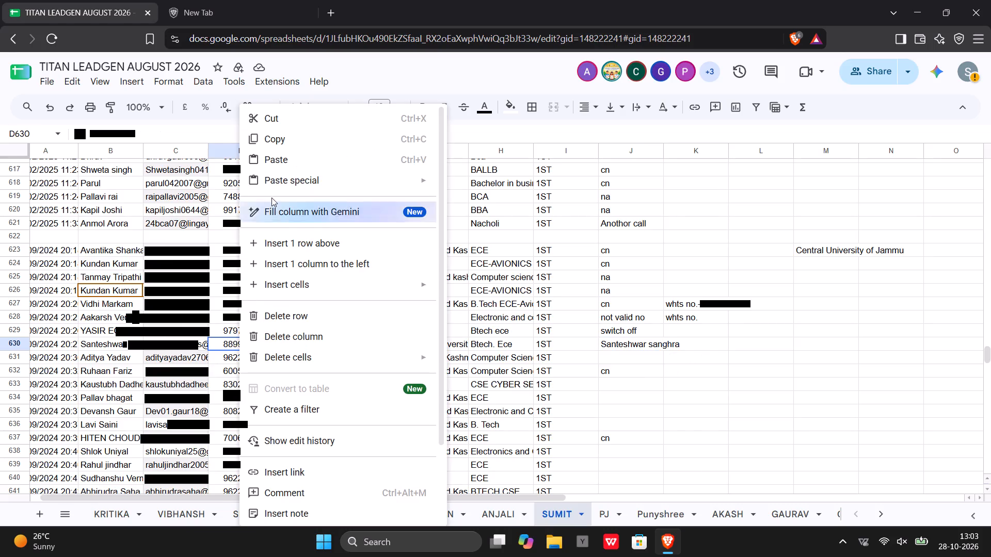
pyautogui.click(278, 135)
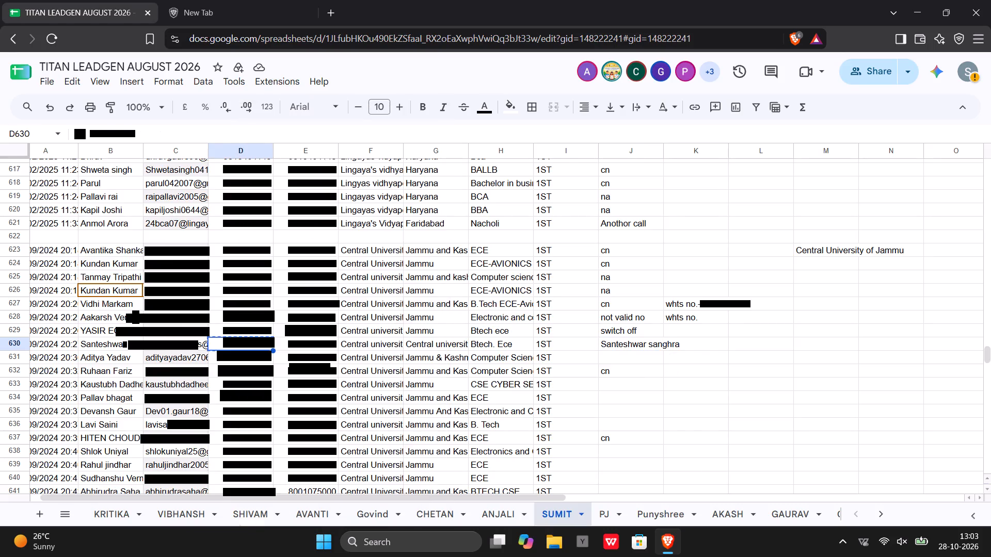
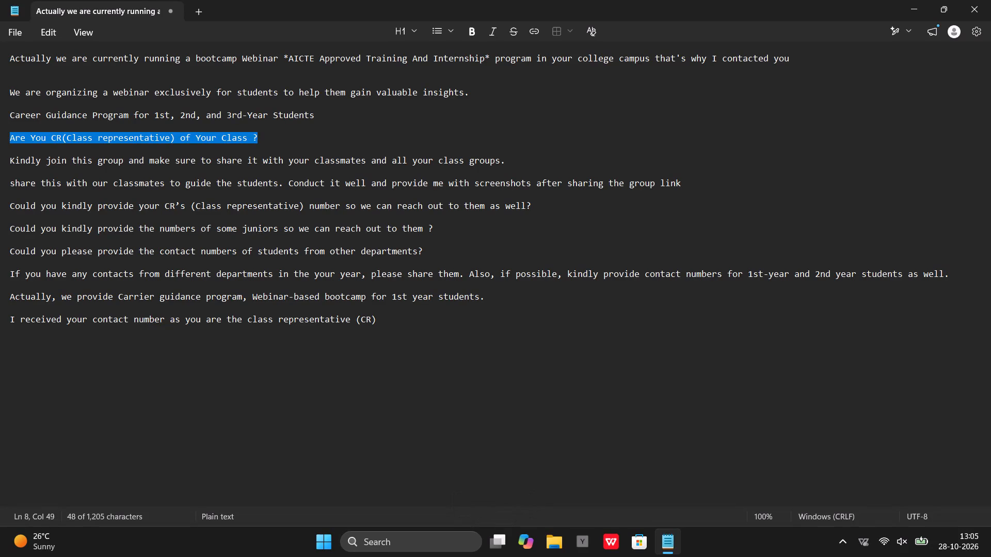
# Copy the message line "Could you kindly provide your CR's (Class representative) number so we can reach out to them as well?" from the notes.
pyautogui.moveTo(539, 209); pyautogui.dragTo(531, 199)
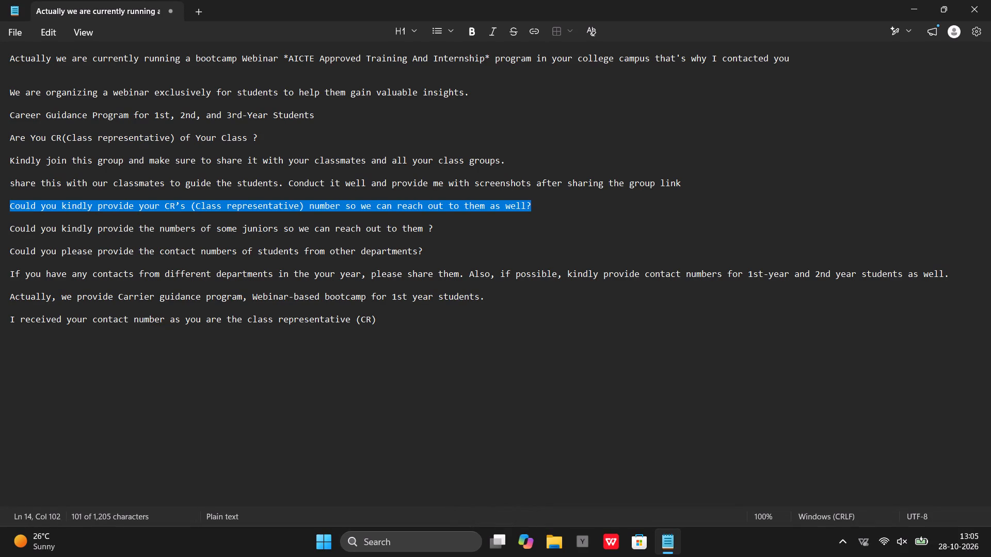
pyautogui.hotkey('ctrl', 'c')
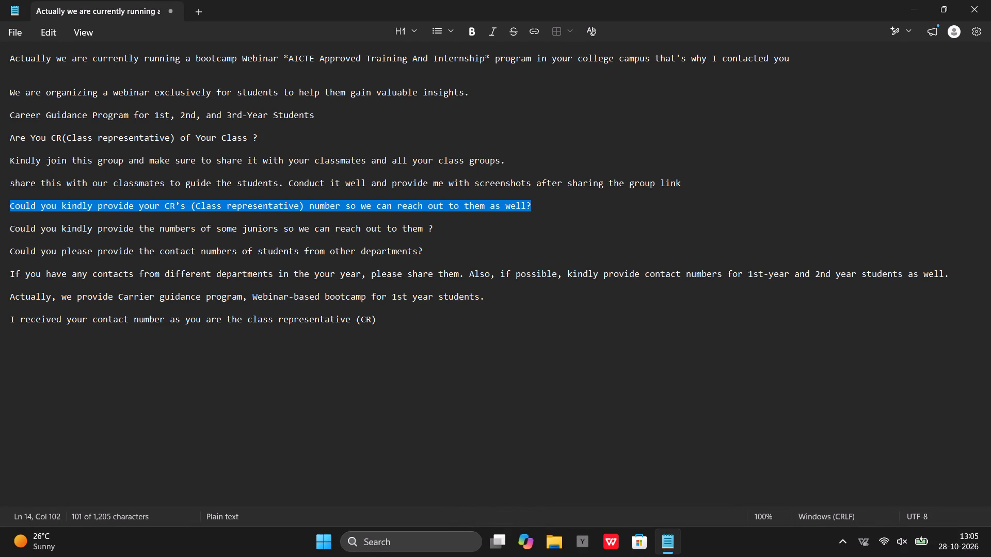
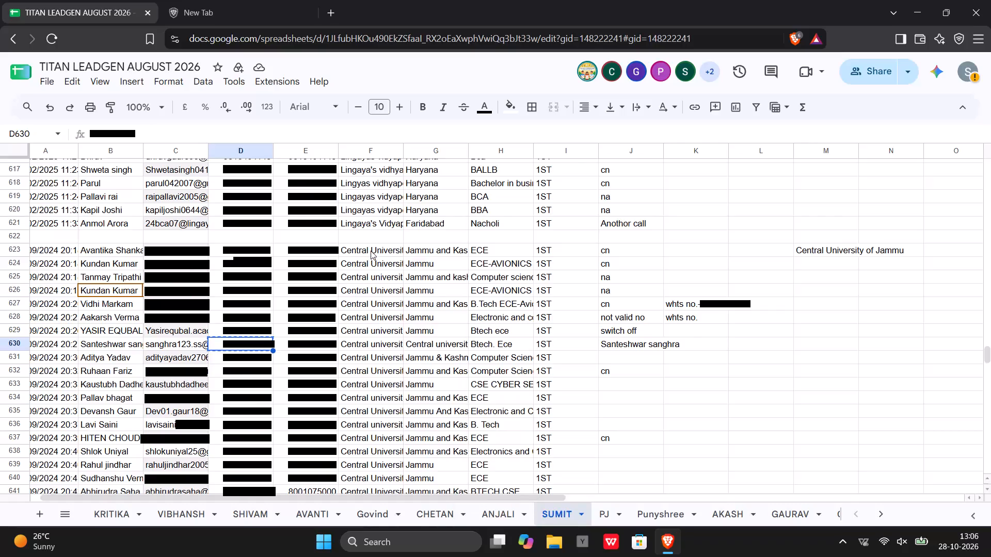
# Copy the college name "Central University of Jammu" from the row 623 lead on the SUMIT sheet.
pyautogui.rightClick(371, 251)
pyautogui.click(414, 134)
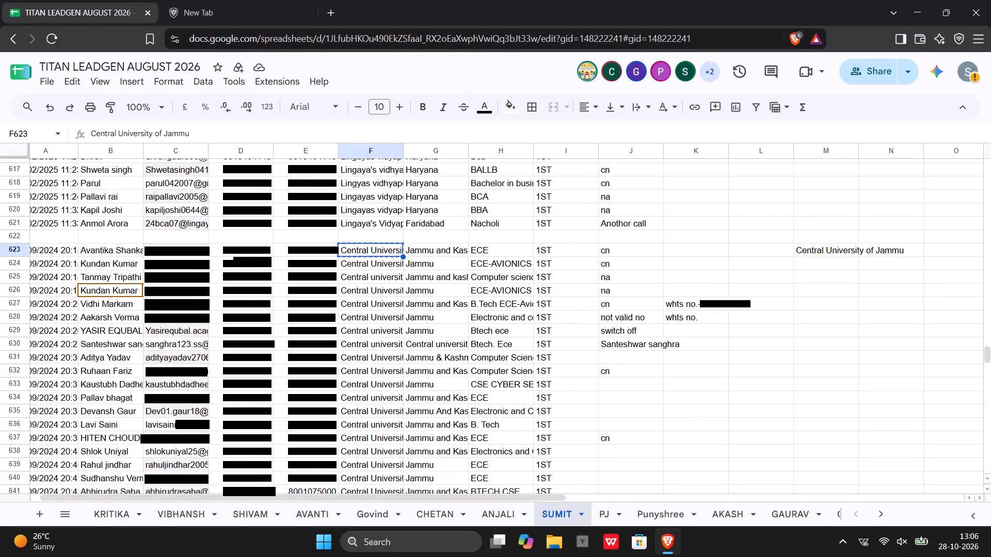
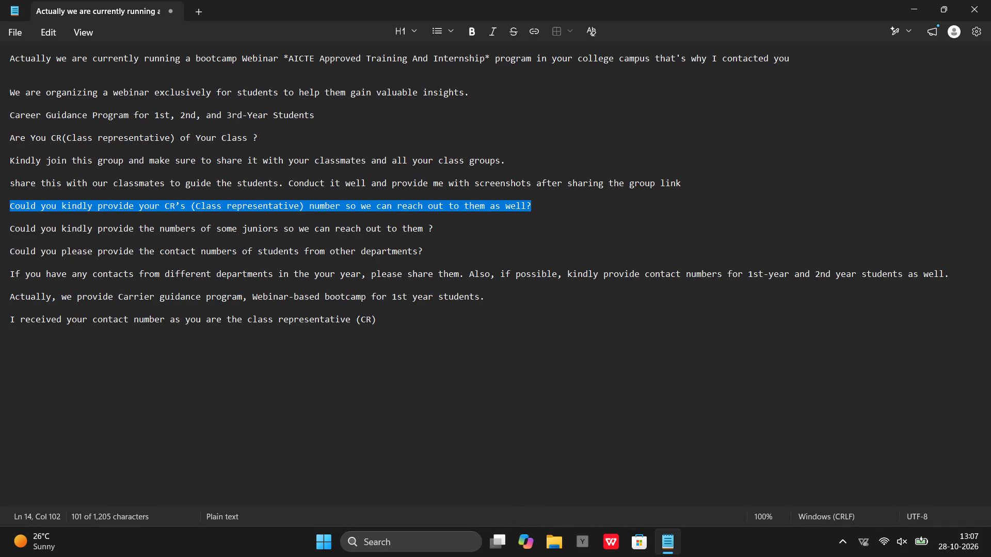
# Copy the prepared message line "Kindly join this group and make sure to share it with your classmates and all your class groups." from Notepad.
pyautogui.moveTo(521, 162); pyautogui.dragTo(514, 144)
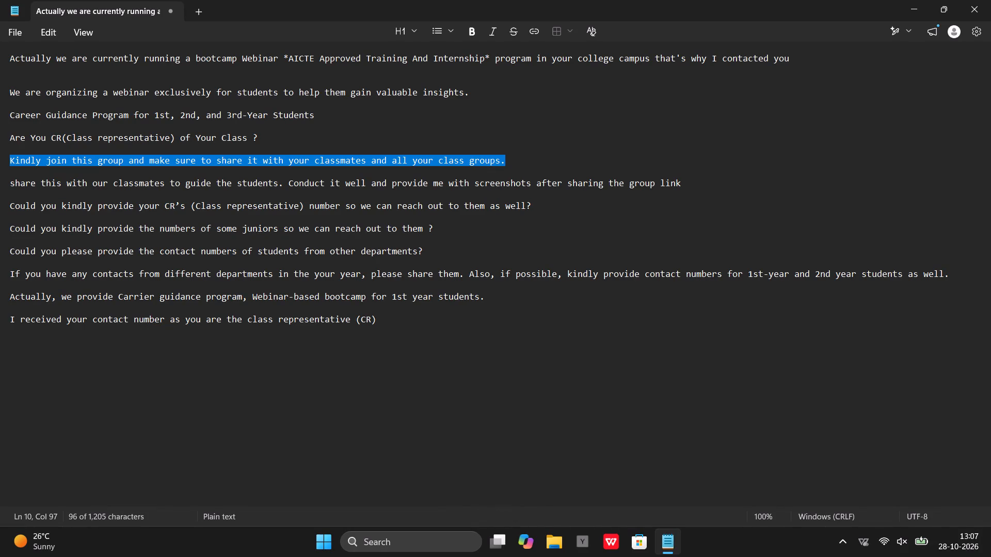
pyautogui.hotkey('ctrl', 'c')
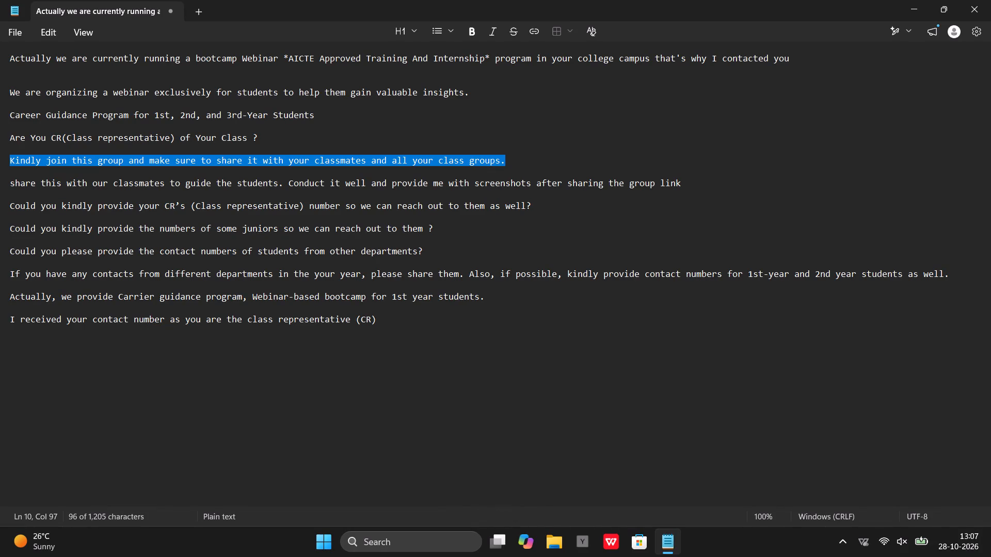
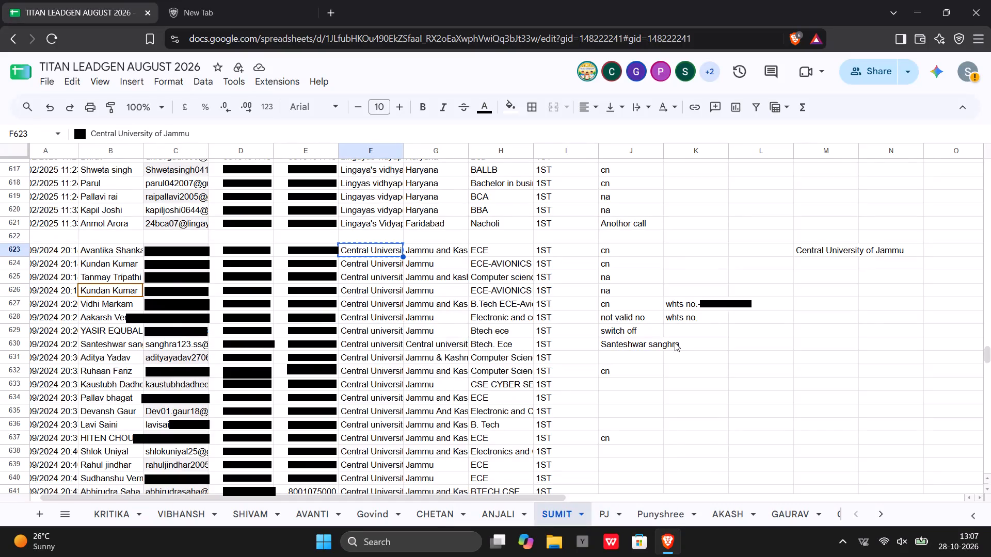
# Replace the contact status in column J for the lead in row 630 with "cn".
pyautogui.click(617, 343)
pyautogui.press('BackSpace')
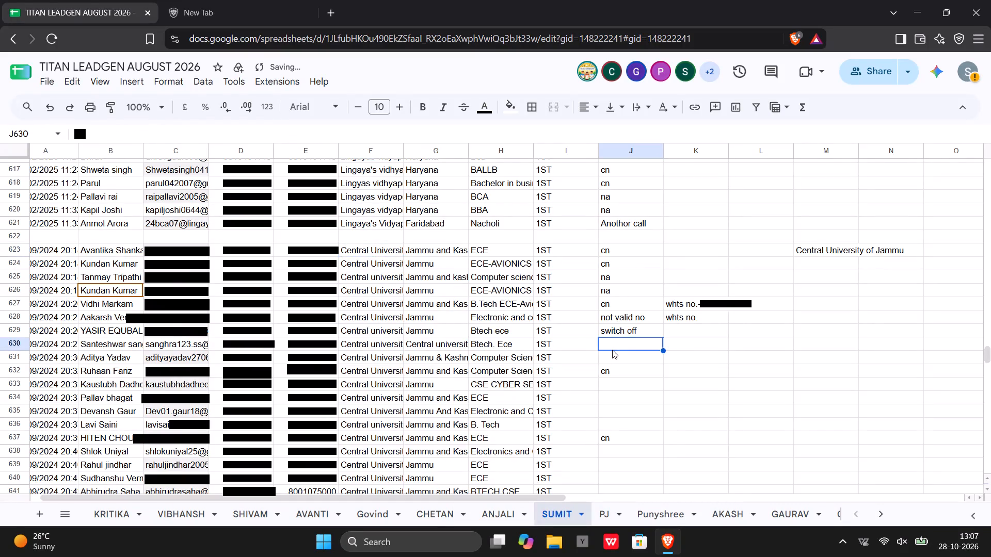
pyautogui.write('cn')
pyautogui.click(622, 359)
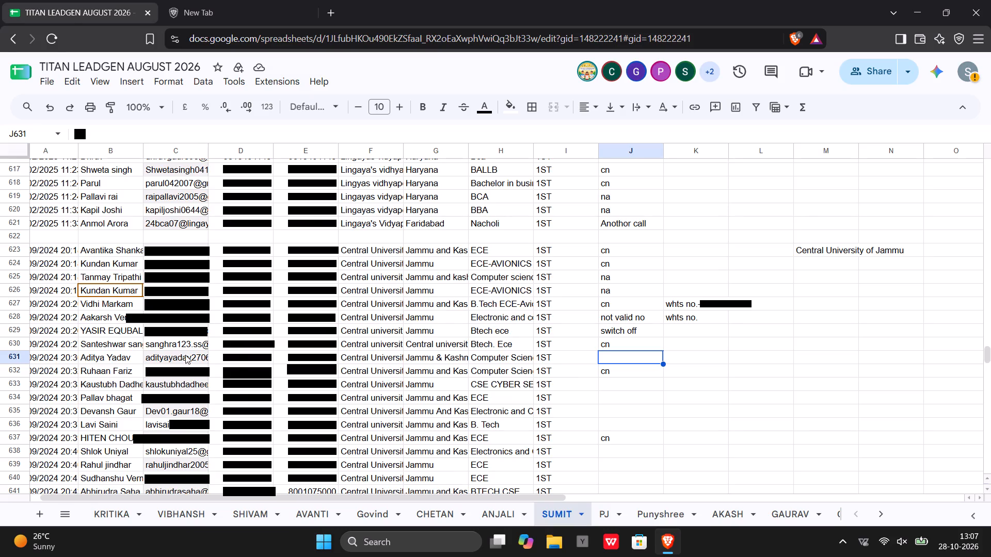
# Select the phone number in column D for the lead in row 631.
pyautogui.click(238, 355)
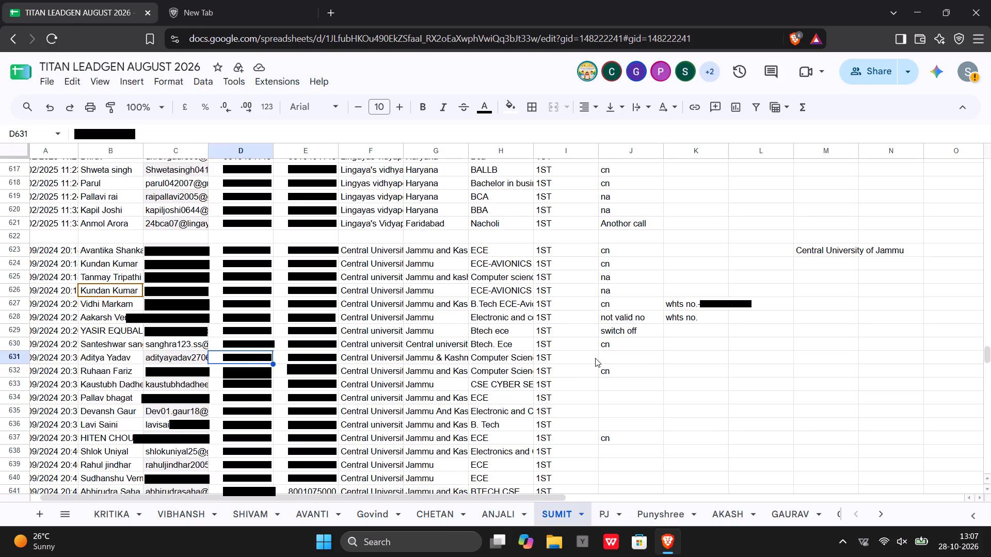
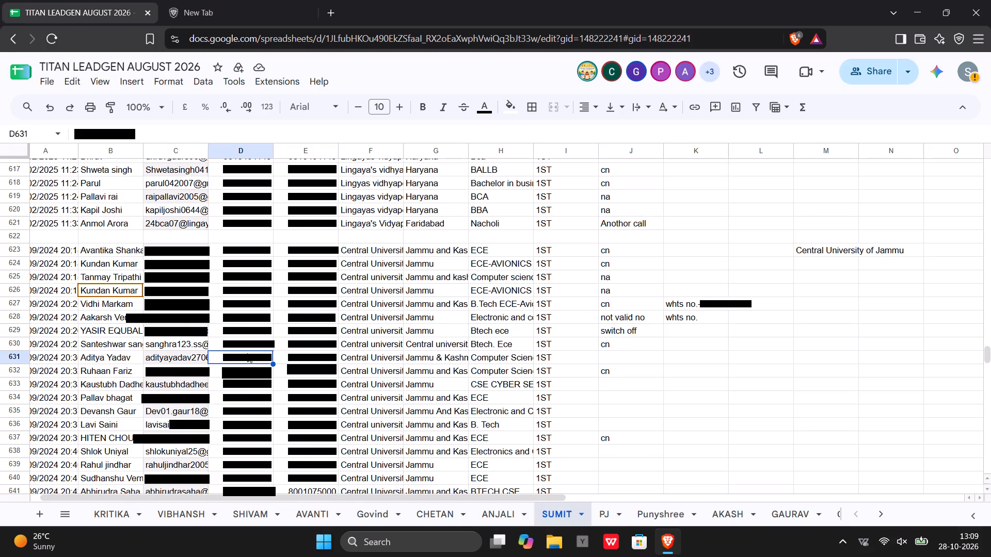
# Copy the phone number in column D for the lead in row 631.
pyautogui.rightClick(244, 357)
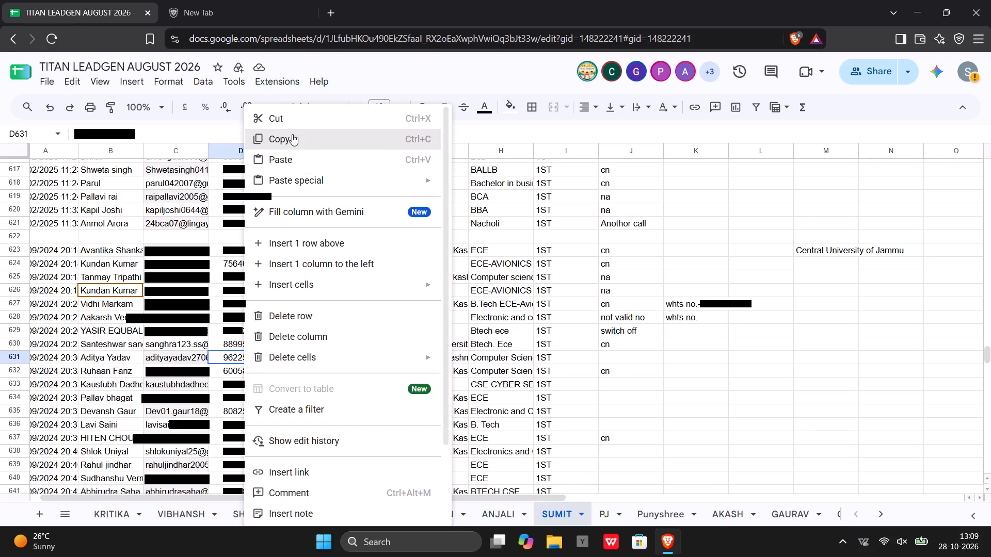
pyautogui.click(291, 135)
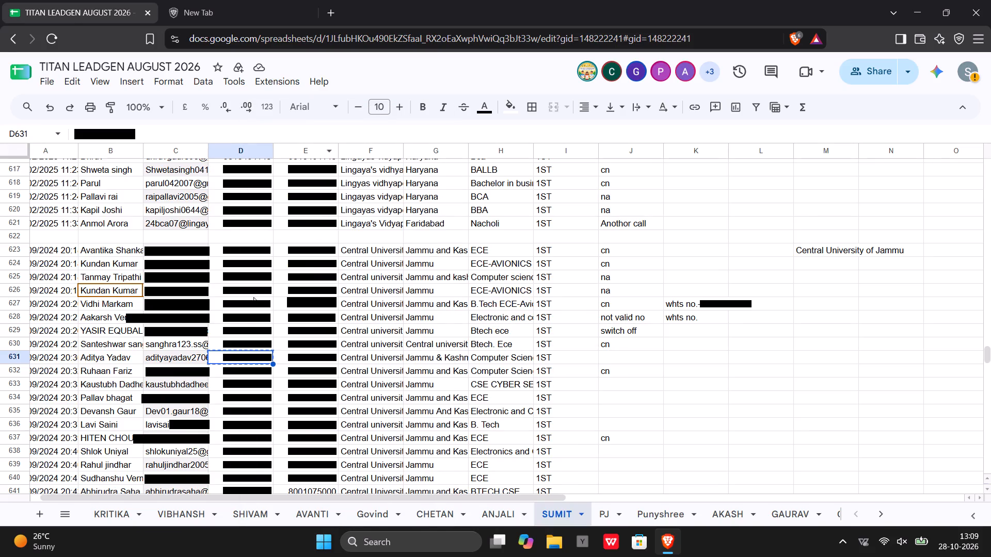
# Copy the lead's name from column B in row 631.
pyautogui.rightClick(121, 360)
pyautogui.click(175, 144)
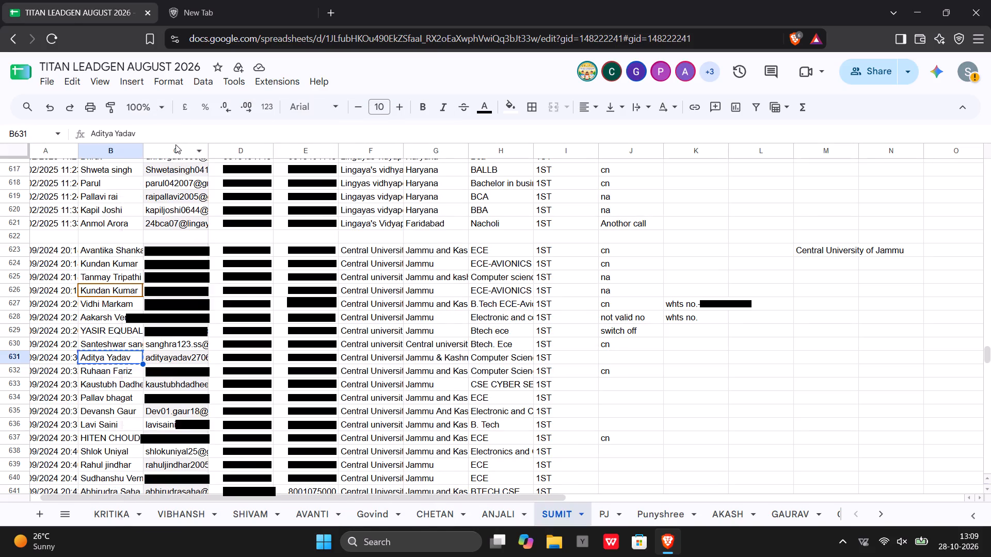
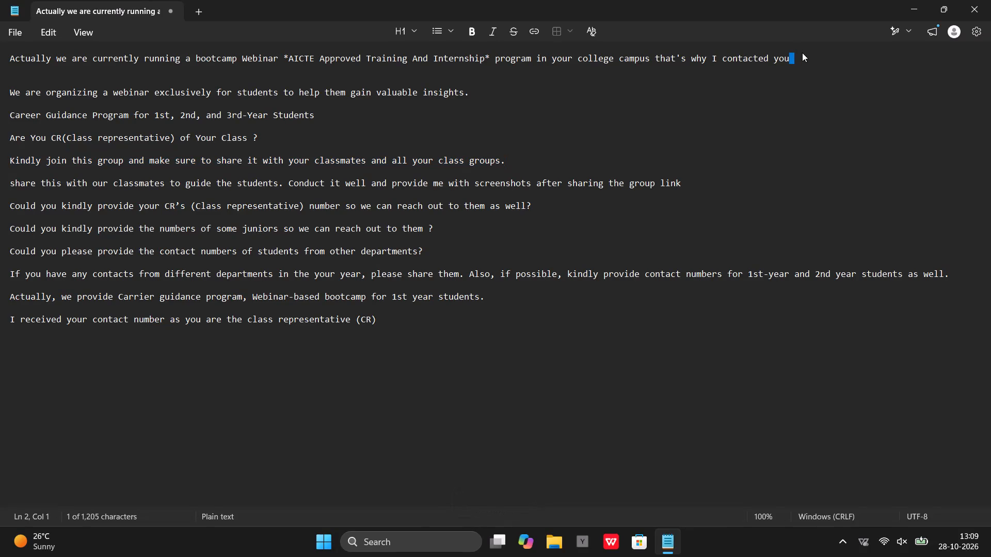
# Copy the first message line, from "Actually we are currently running a bootcamp Webinar" through "that's why I contacted you".
pyautogui.moveTo(807, 60); pyautogui.dragTo(778, 35)
pyautogui.click(809, 62)
pyautogui.moveTo(799, 59); pyautogui.dragTo(798, 58)
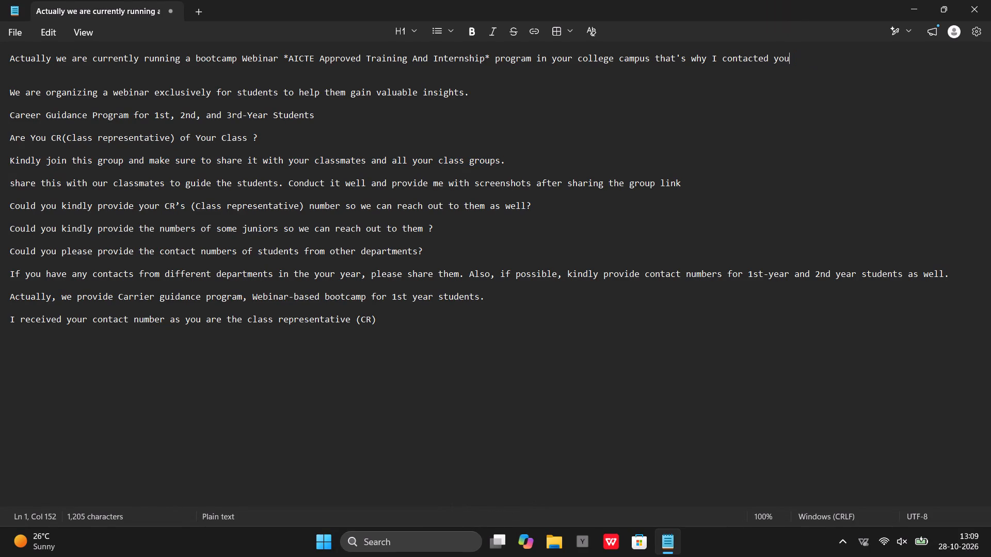
pyautogui.moveTo(798, 58); pyautogui.dragTo(40, 62)
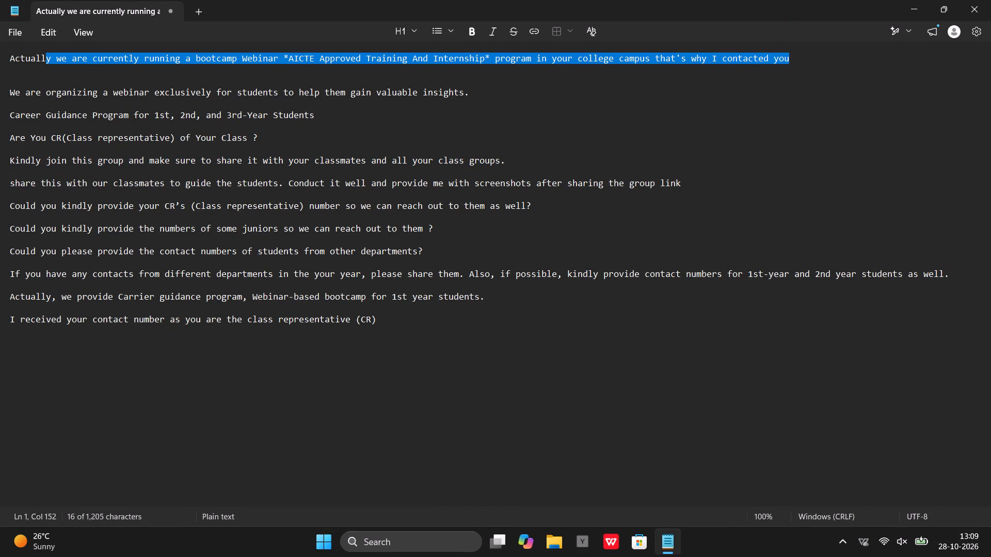
pyautogui.moveTo(40, 62); pyautogui.dragTo(0, 63)
pyautogui.hotkey('ctrl', 'c')
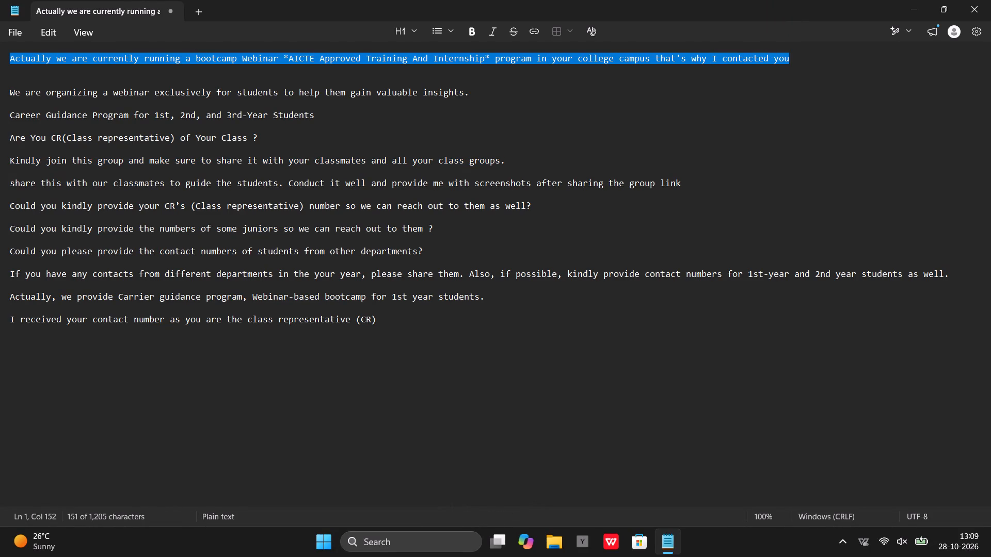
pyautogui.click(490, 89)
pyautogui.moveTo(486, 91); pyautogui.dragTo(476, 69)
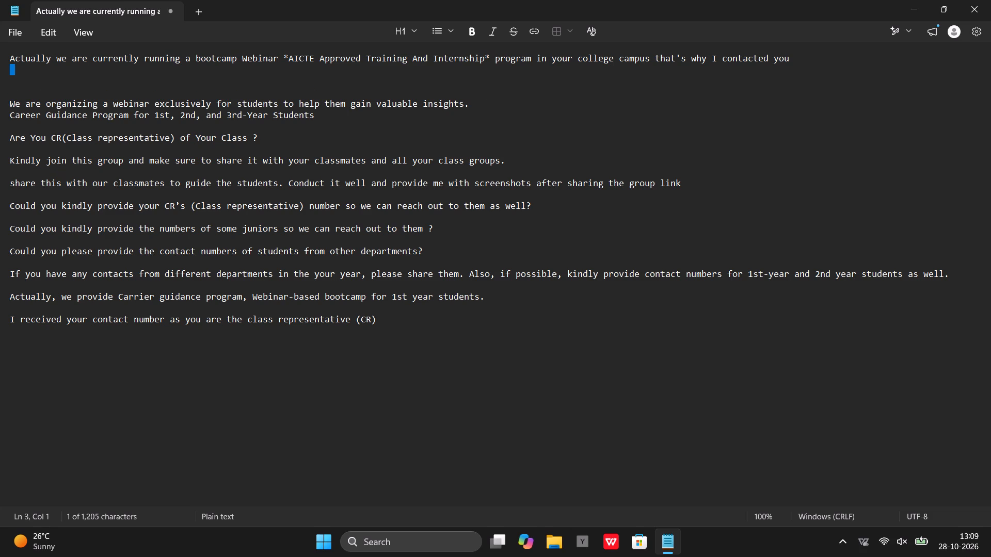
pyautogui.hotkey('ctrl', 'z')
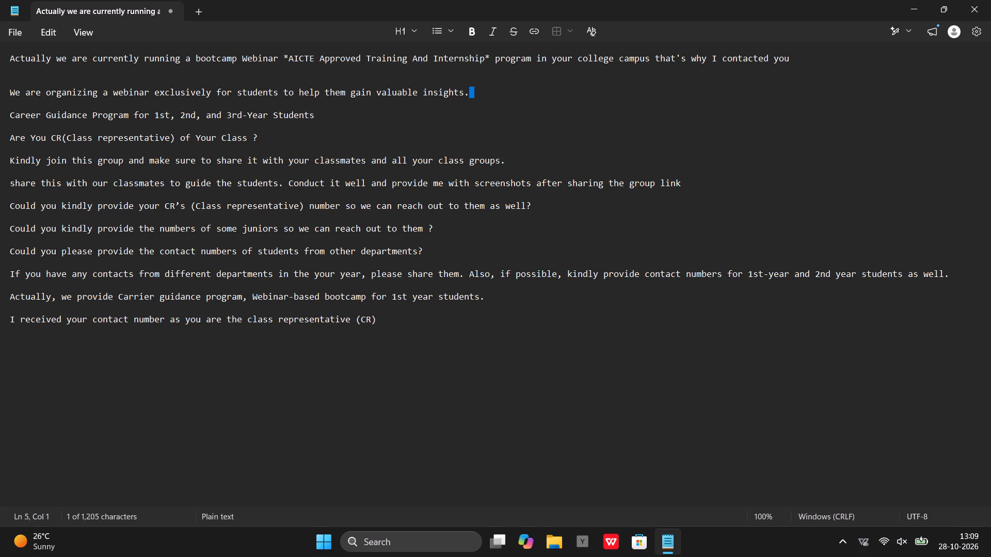
# Copy the message line "We are organizing a webinar exclusively for students to help them gain valuable insights.".
pyautogui.click(522, 124)
pyautogui.moveTo(483, 95); pyautogui.dragTo(476, 69)
pyautogui.hotkey('ctrl', 'c')
# Copy the message line "Career Guidance Program for 1st, 2nd, and 3rd-Year Students".
pyautogui.click(513, 118)
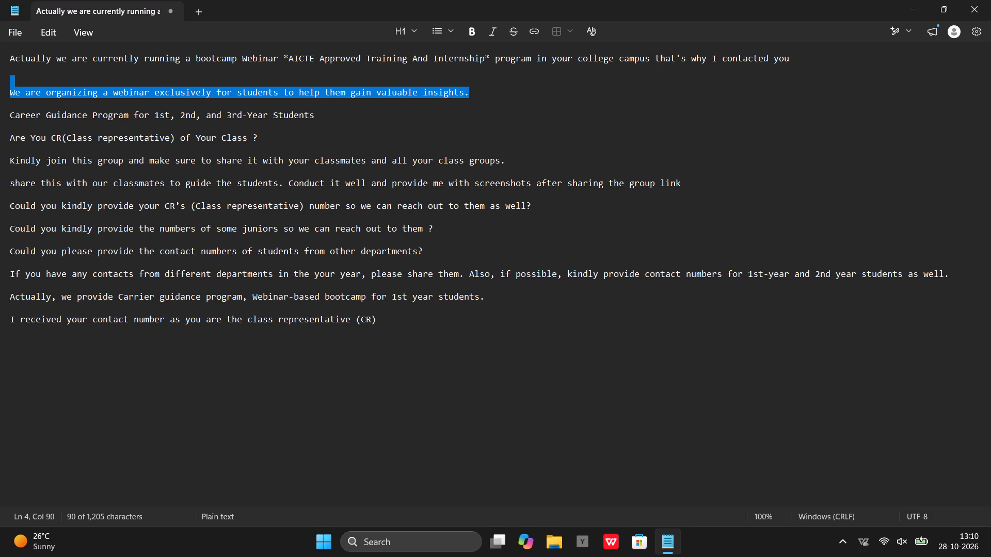
pyautogui.moveTo(352, 118); pyautogui.dragTo(343, 94)
pyautogui.click(333, 120)
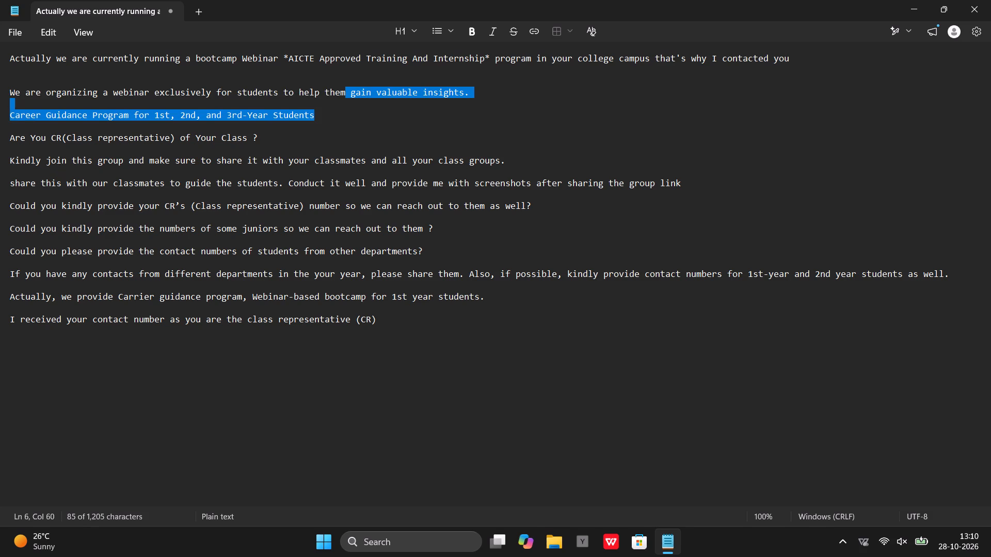
pyautogui.moveTo(319, 117); pyautogui.dragTo(319, 108)
pyautogui.hotkey('ctrl', 'c')
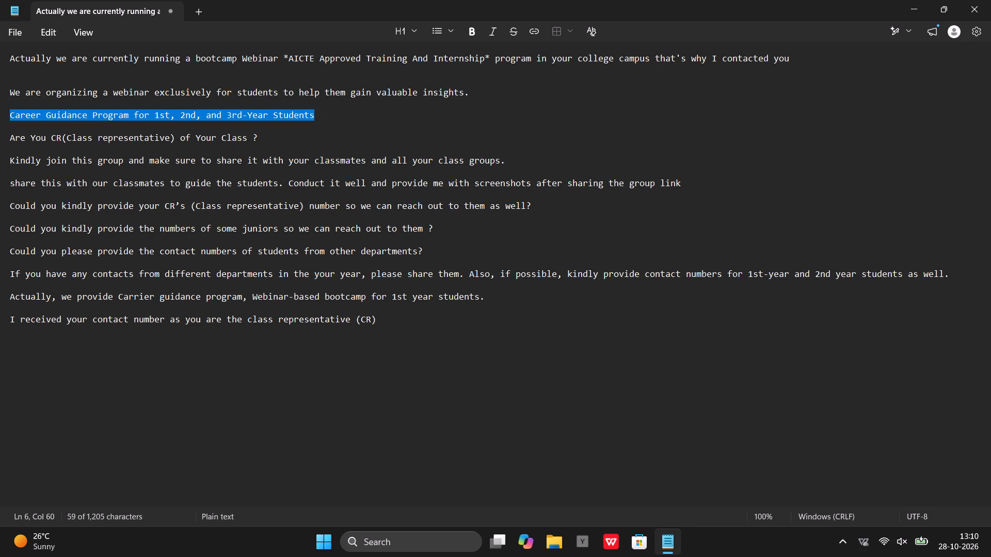
# Copy the message line "Are You CR(Class representative) of Your Class ?".
pyautogui.click(331, 131)
pyautogui.moveTo(278, 141); pyautogui.dragTo(275, 119)
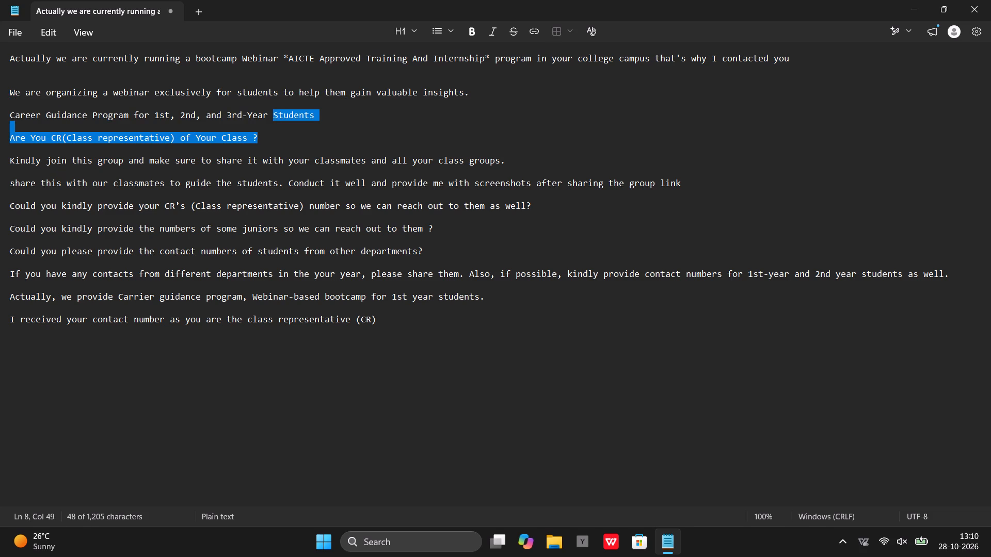
pyautogui.click(276, 139)
pyautogui.moveTo(271, 142); pyautogui.dragTo(267, 125)
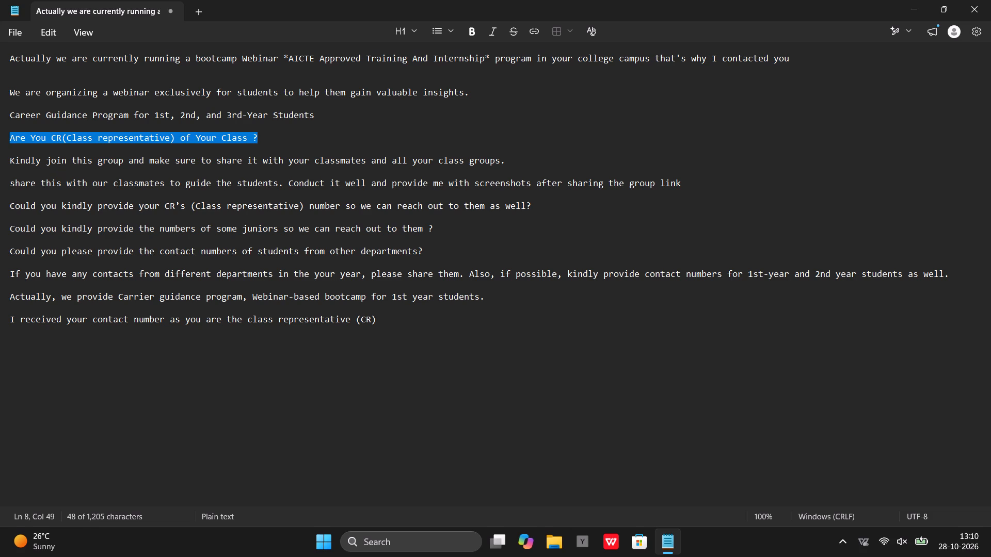
pyautogui.hotkey('ctrl', 'c')
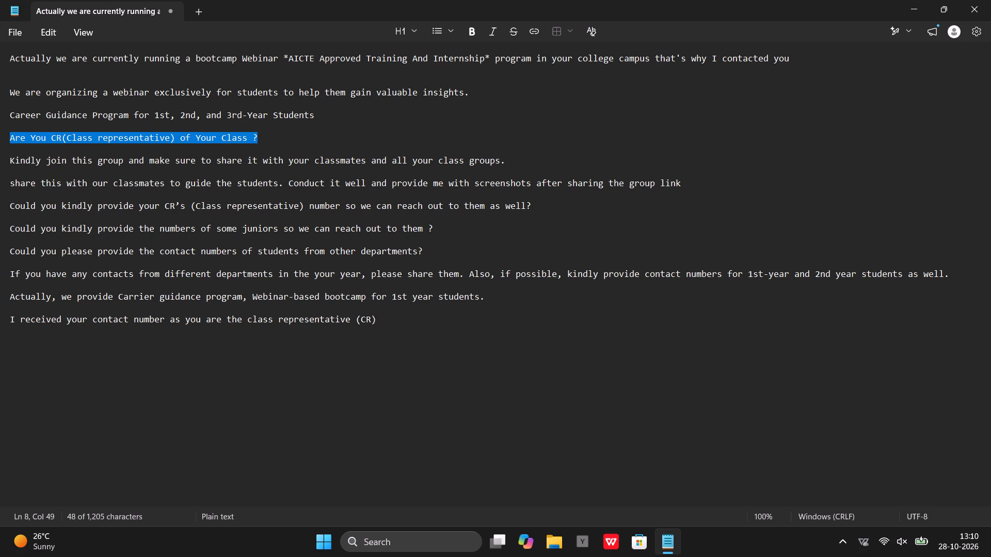
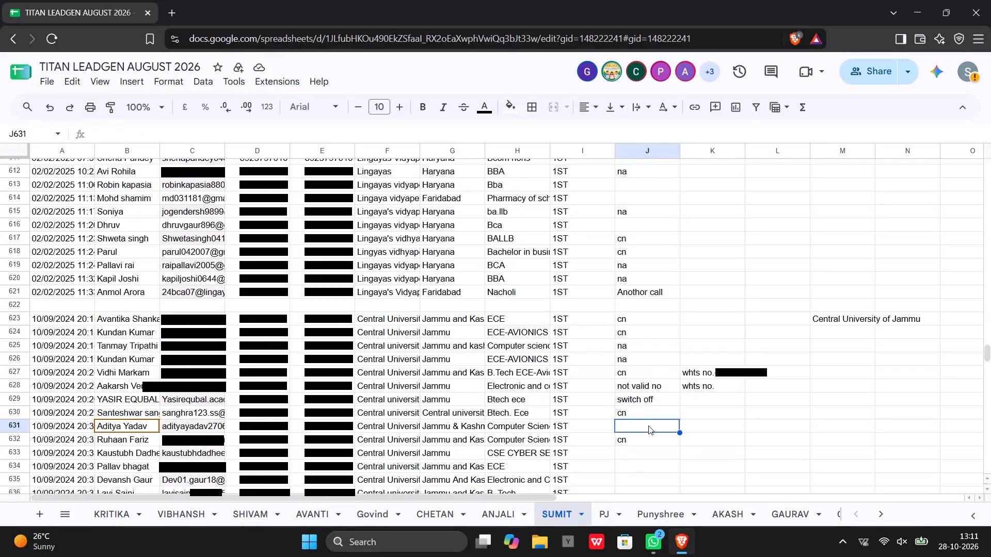
# Record the status cn/txt in column J for the lead in row 631.
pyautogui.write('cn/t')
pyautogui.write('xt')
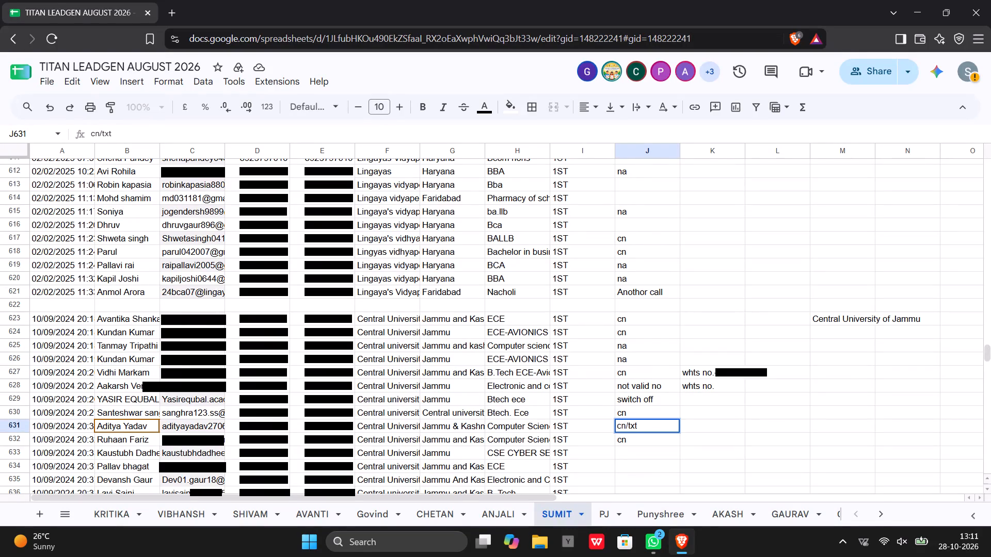
# Clear the status in column J for the lead in row 632.
pyautogui.click(656, 440)
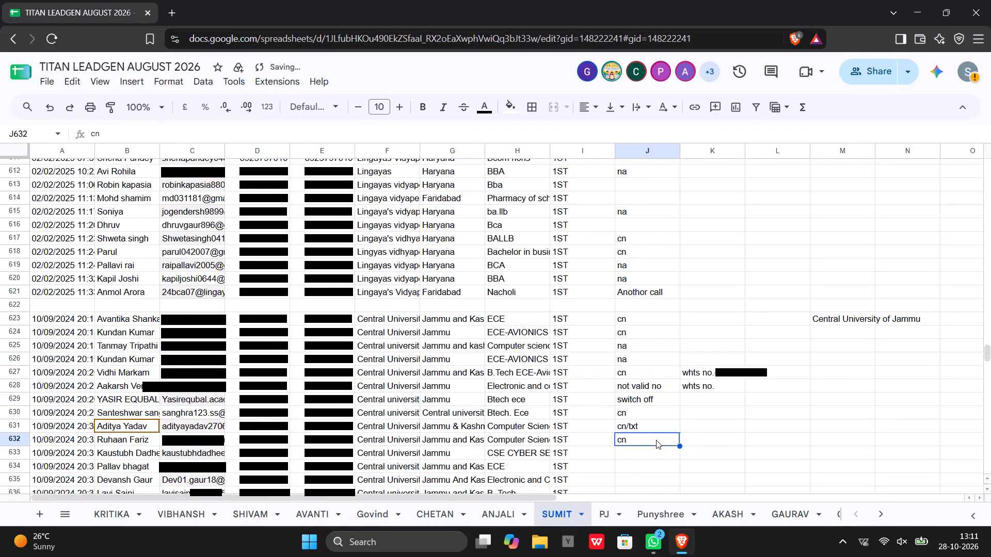
pyautogui.press('BackSpace')
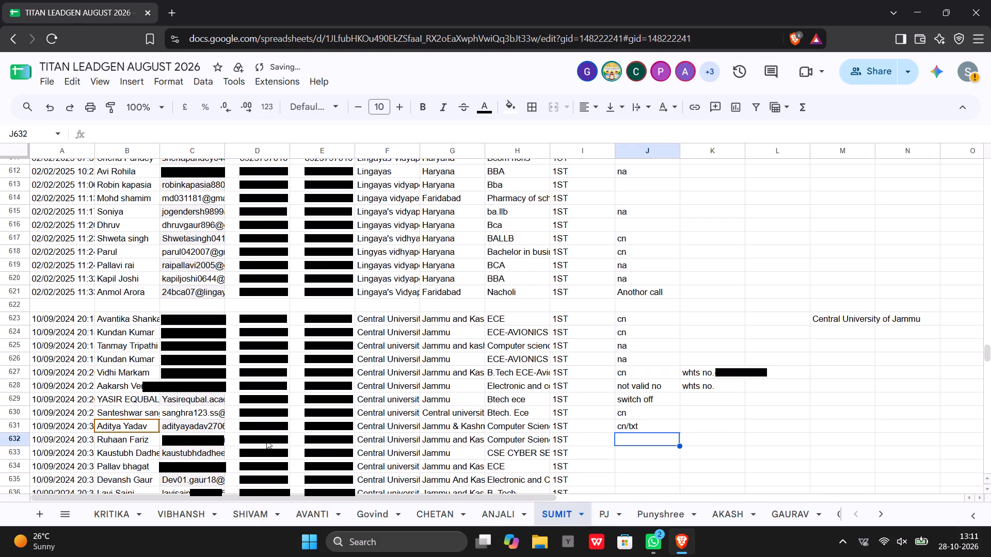
# Copy the phone number in column D, followed by the name in column B, of the lead in row 632.
pyautogui.rightClick(266, 440)
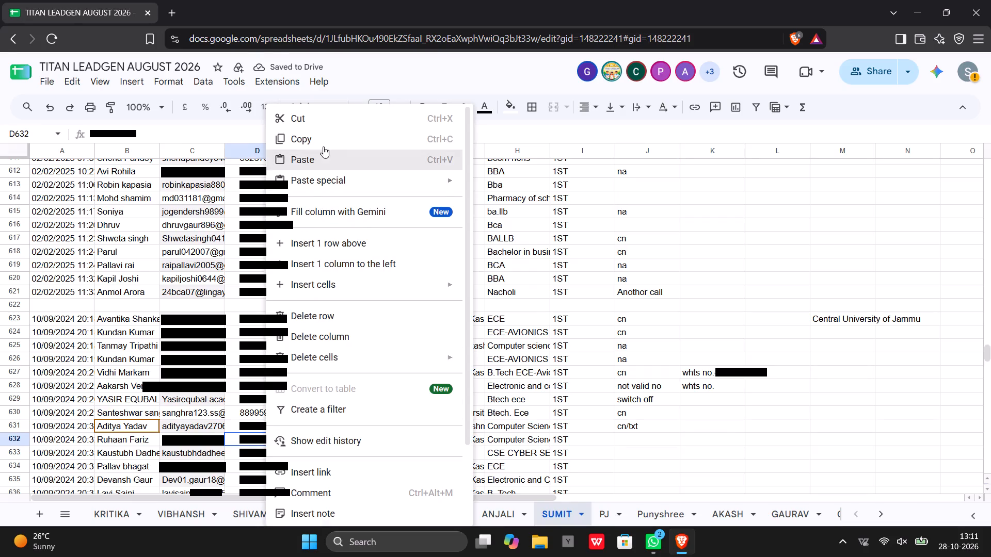
pyautogui.click(324, 141)
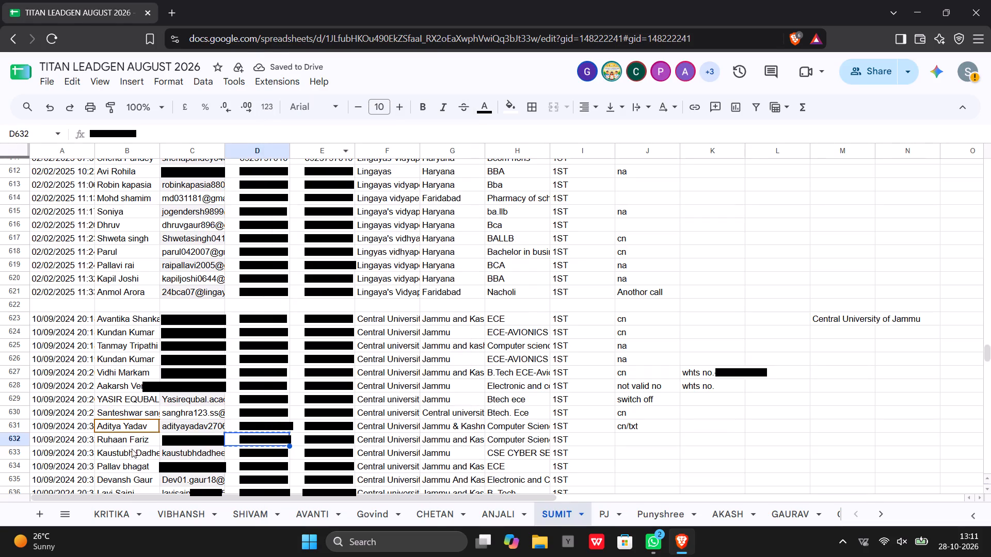
pyautogui.rightClick(124, 441)
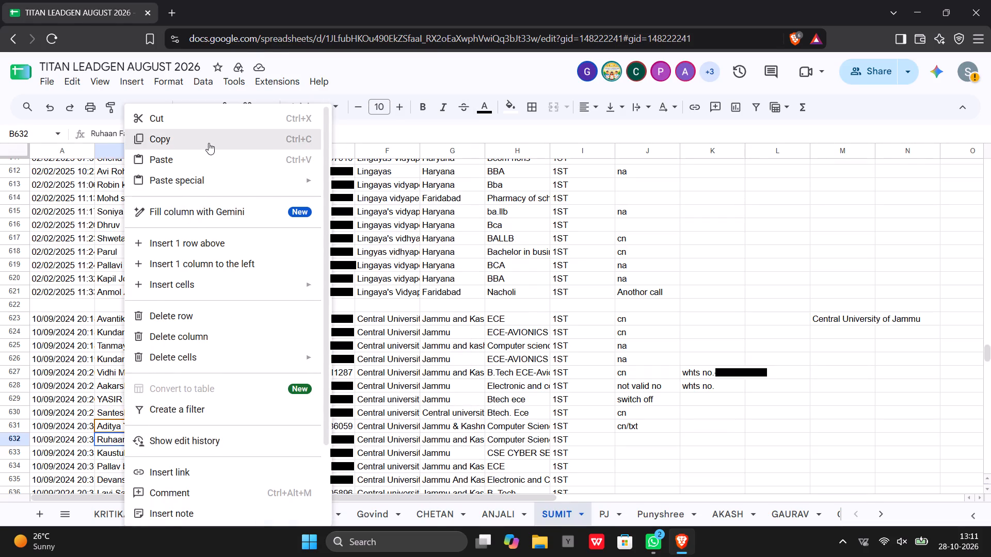
pyautogui.click(209, 143)
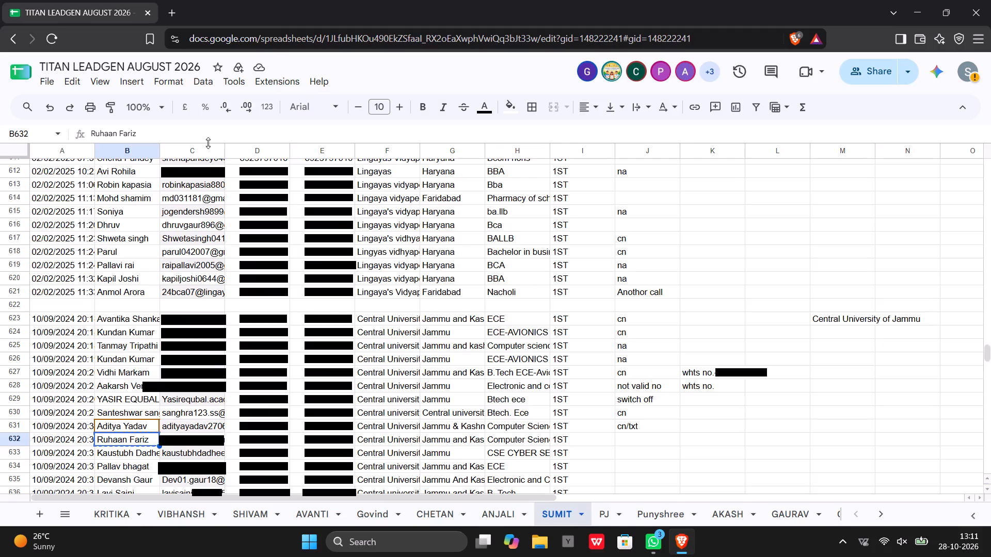
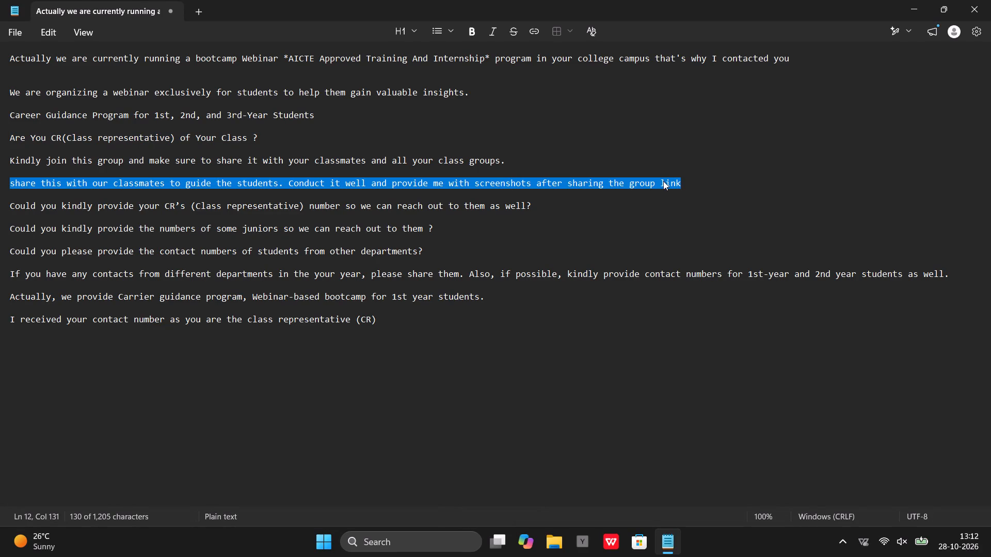
# Copy the message line beginning "share this with our classmates to guide the students" and ending "after sharing the group link".
pyautogui.hotkey('ctrl', 'c')
pyautogui.moveTo(745, 325); pyautogui.dragTo(754, 323)
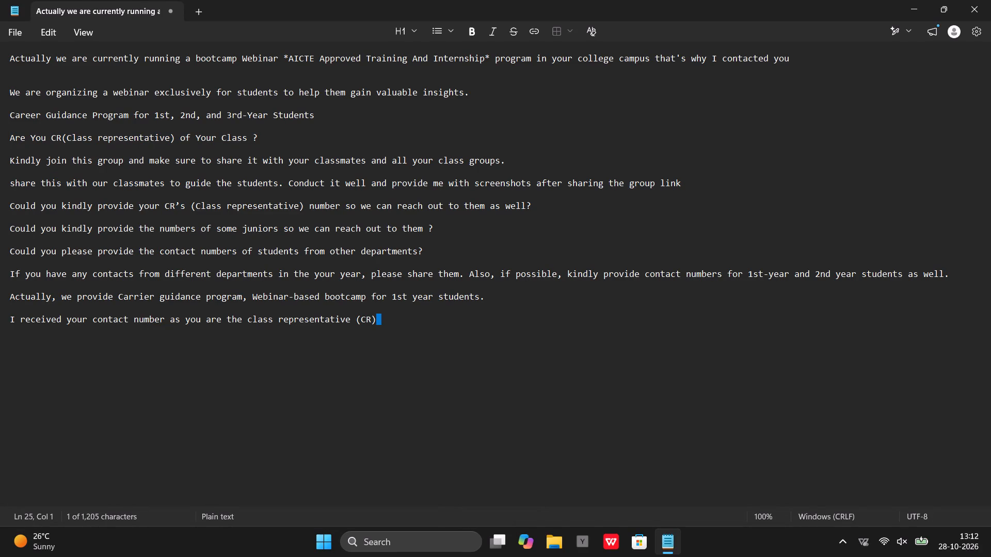
# Copy the message line "Kindly join this group and make sure to share it with your classmates and all your class groups.".
pyautogui.moveTo(510, 166); pyautogui.dragTo(508, 149)
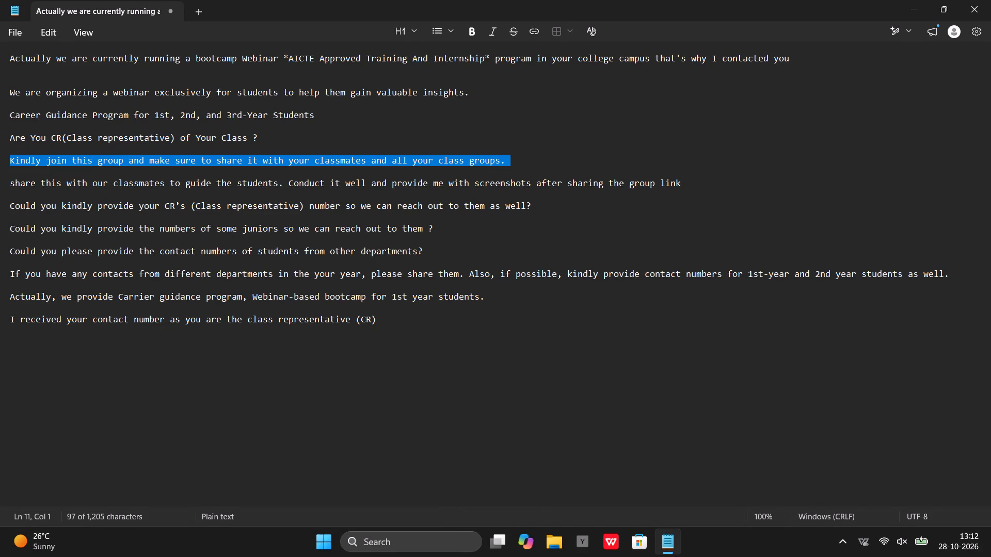
pyautogui.hotkey('ctrl', 'c')
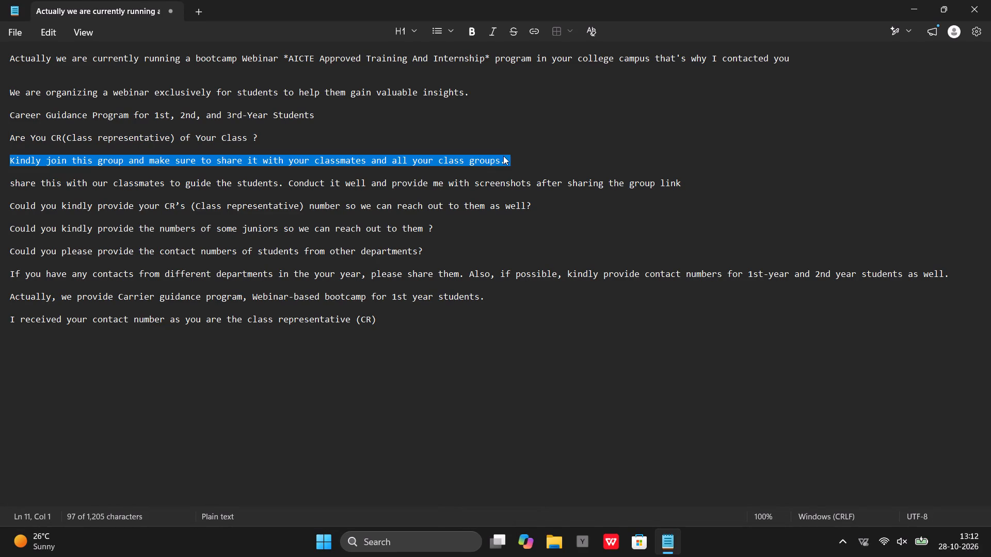
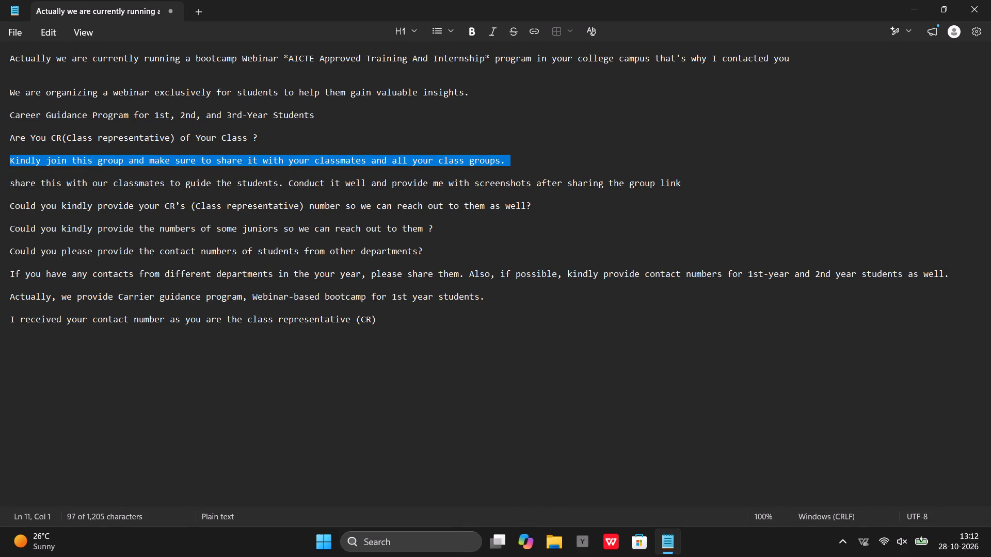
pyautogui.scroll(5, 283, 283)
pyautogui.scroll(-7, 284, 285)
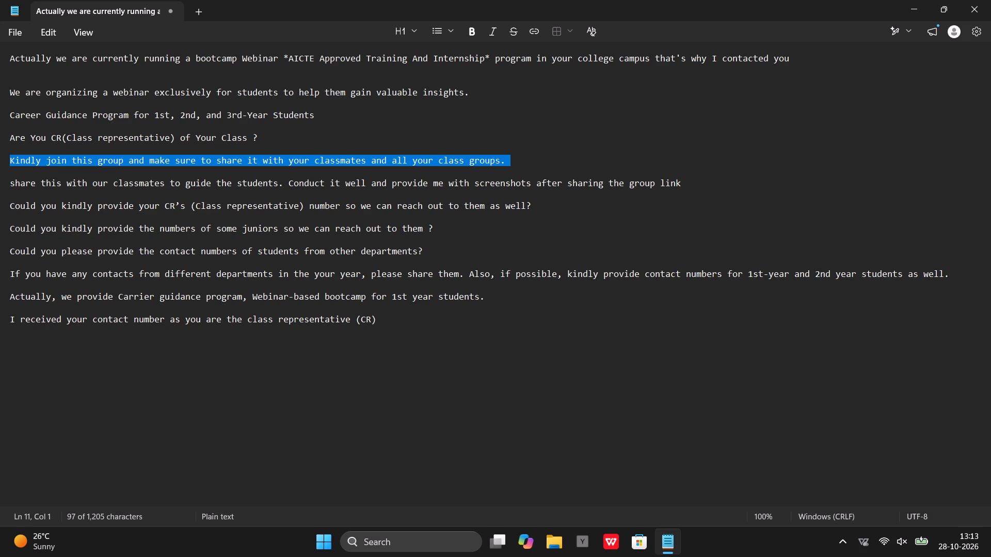
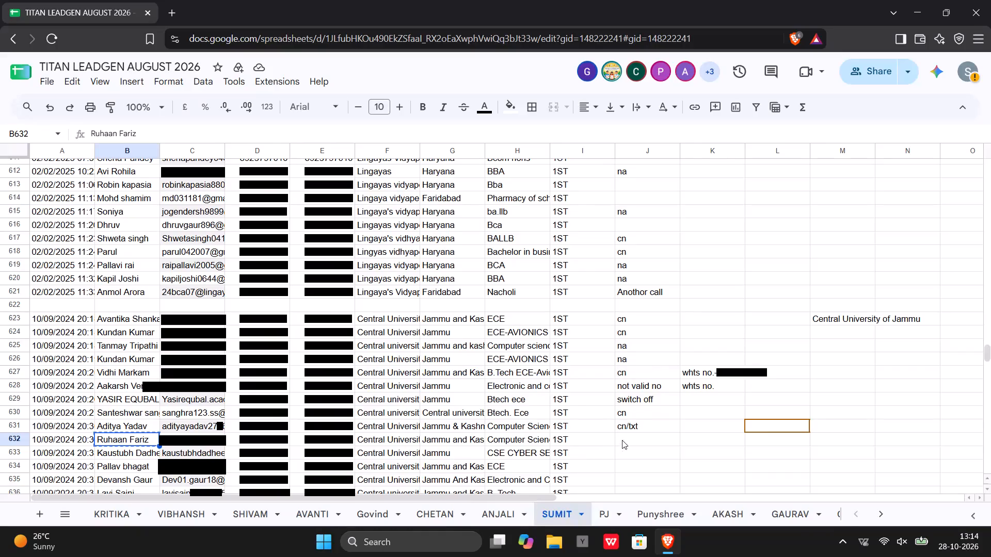
# Copy the phone number from column D of the lead in row 632 on the SUMIT sheet.
pyautogui.click(625, 439)
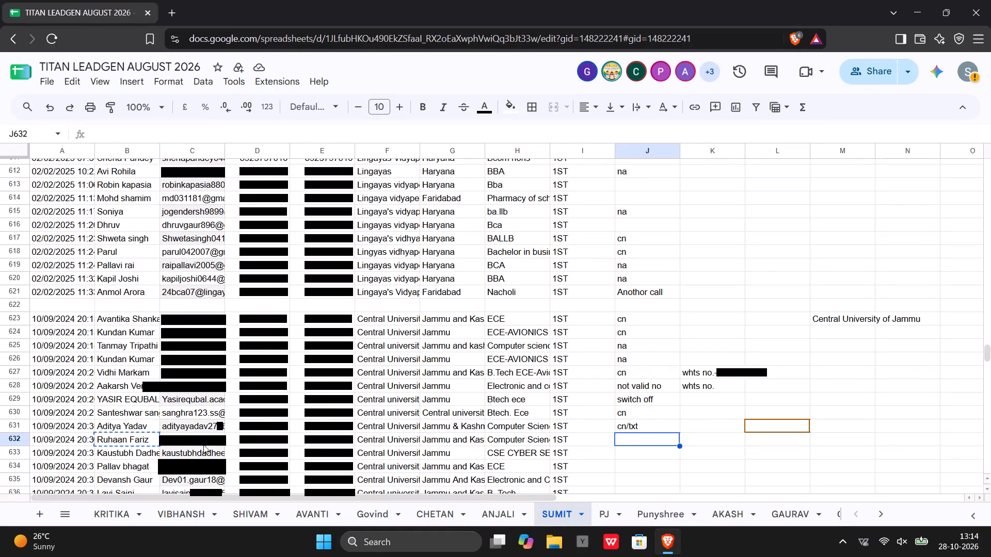
pyautogui.rightClick(255, 438)
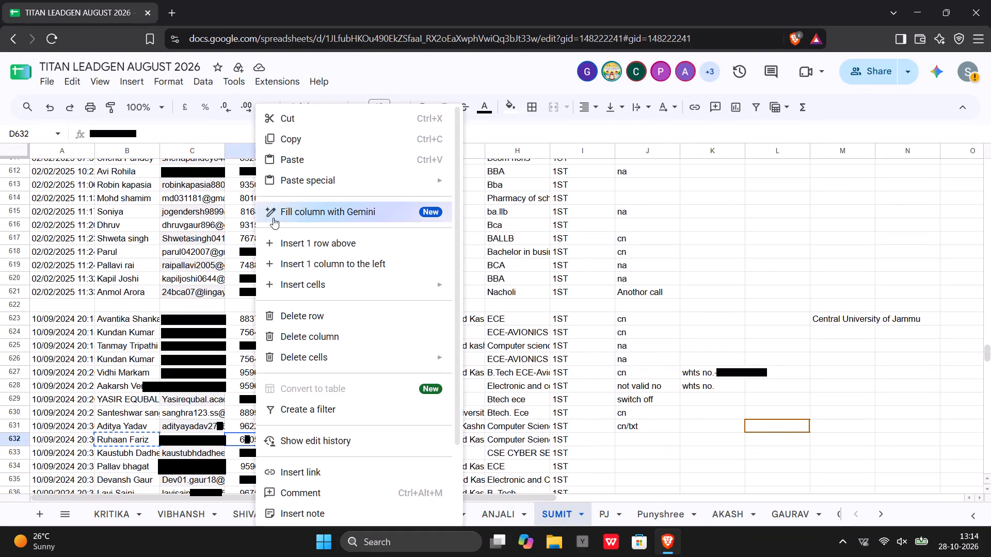
pyautogui.click(293, 134)
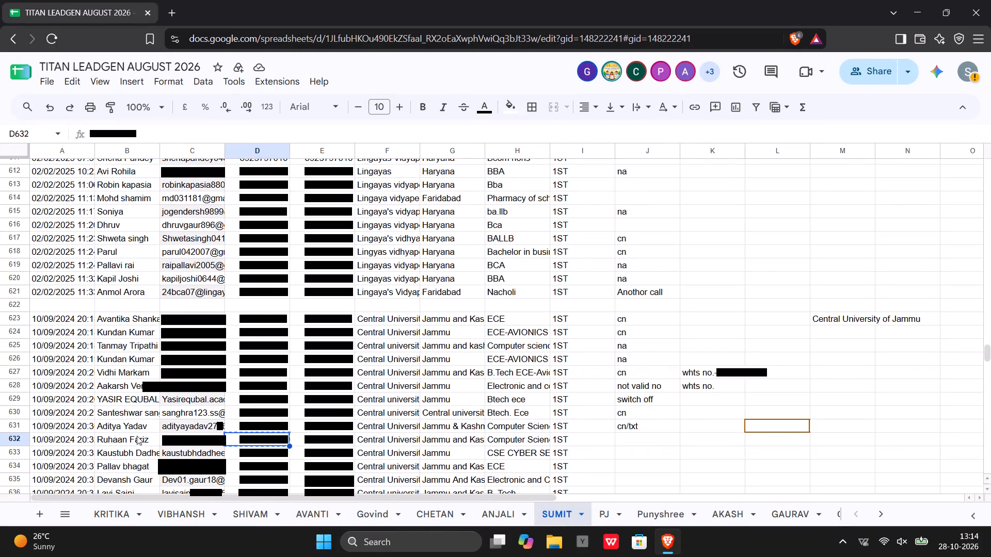
# Copy the lead's name from column B of row 632 on the SUMIT sheet.
pyautogui.rightClick(131, 438)
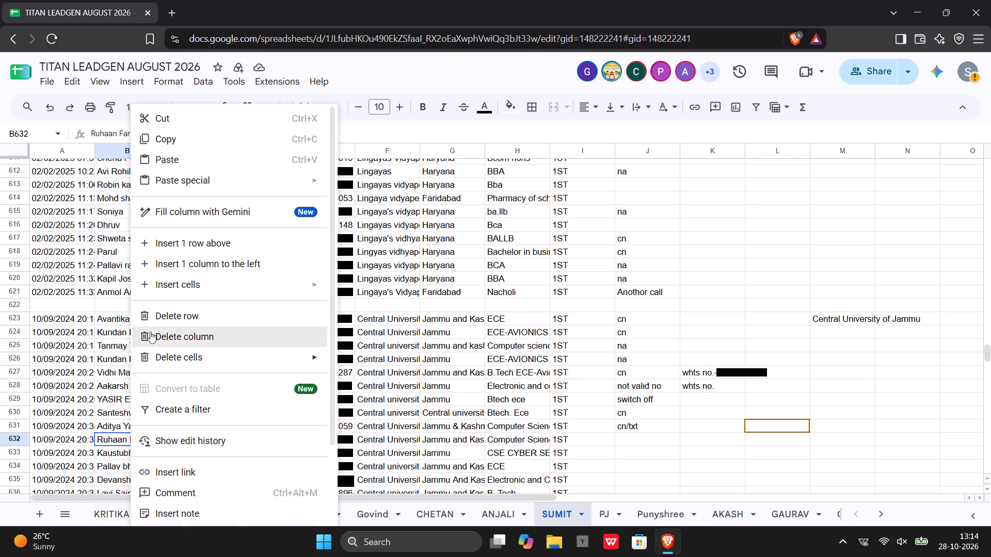
pyautogui.click(194, 130)
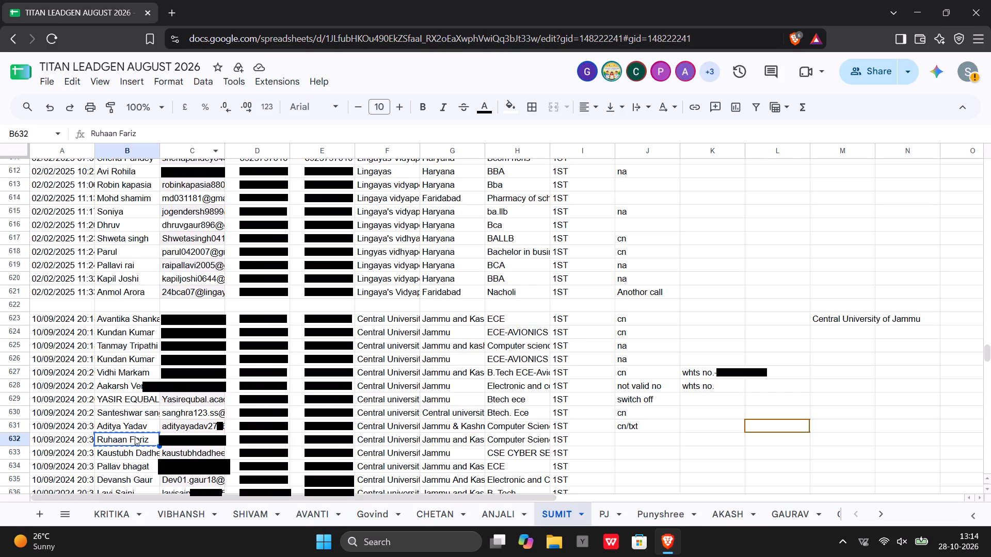
pyautogui.rightClick(126, 440)
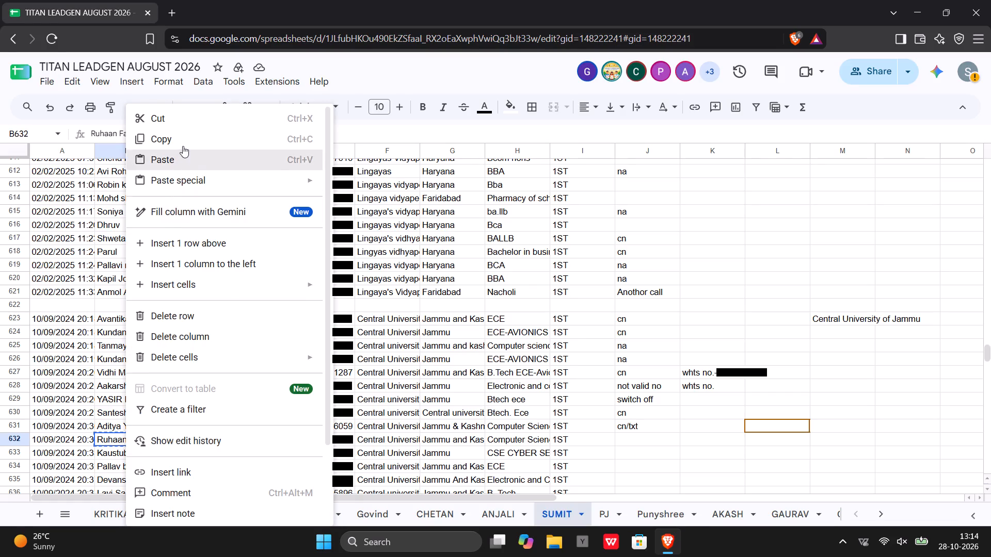
pyautogui.click(183, 137)
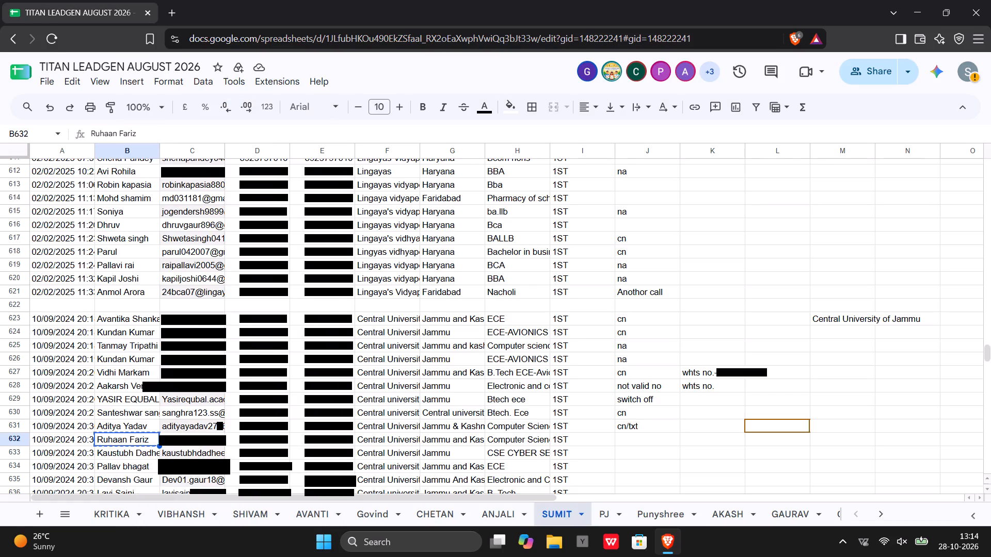
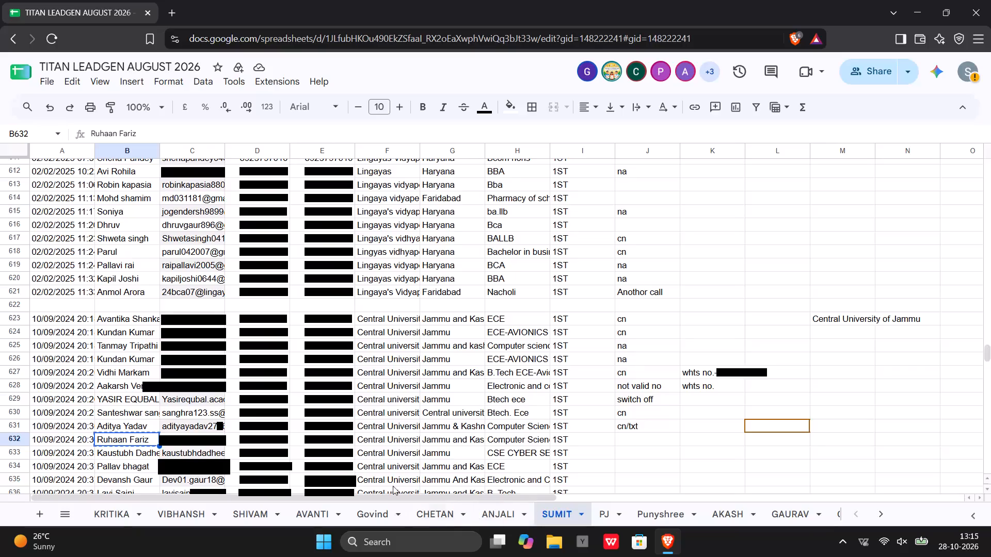
# Select the phone number in column D of the lead in row 632 on the SUMIT sheet.
pyautogui.click(260, 442)
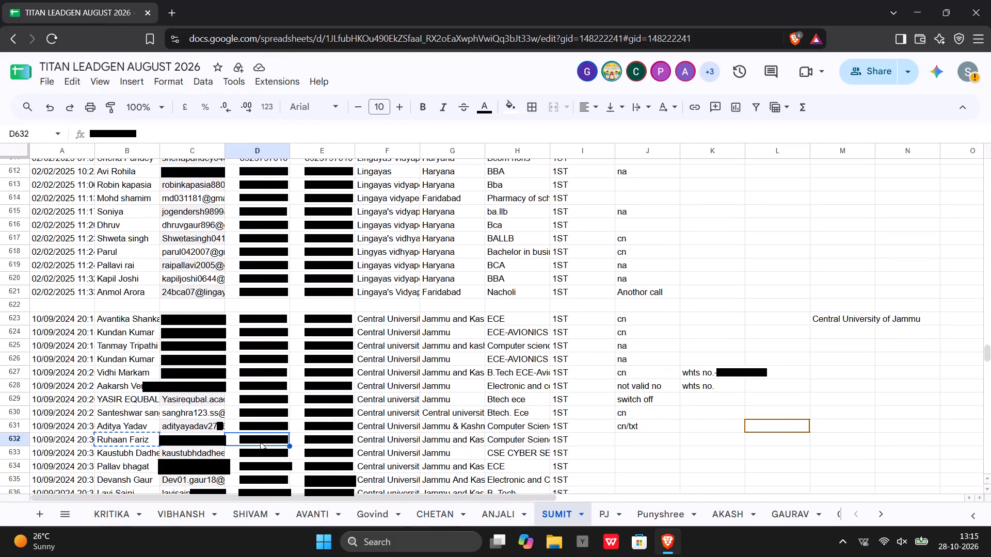
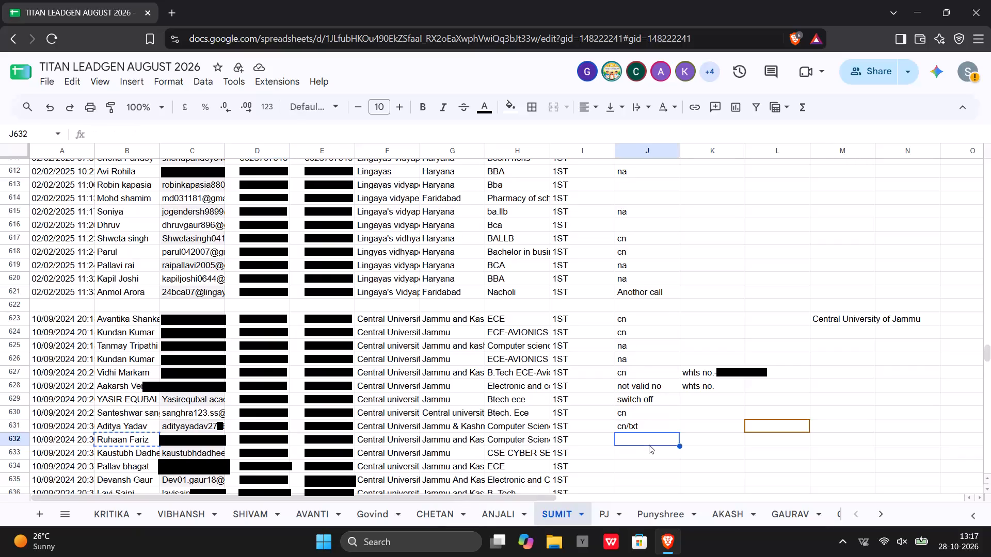
# Record the contact status cn/txt in column J for the lead in row 632.
pyautogui.write('cn')
pyautogui.press('/')
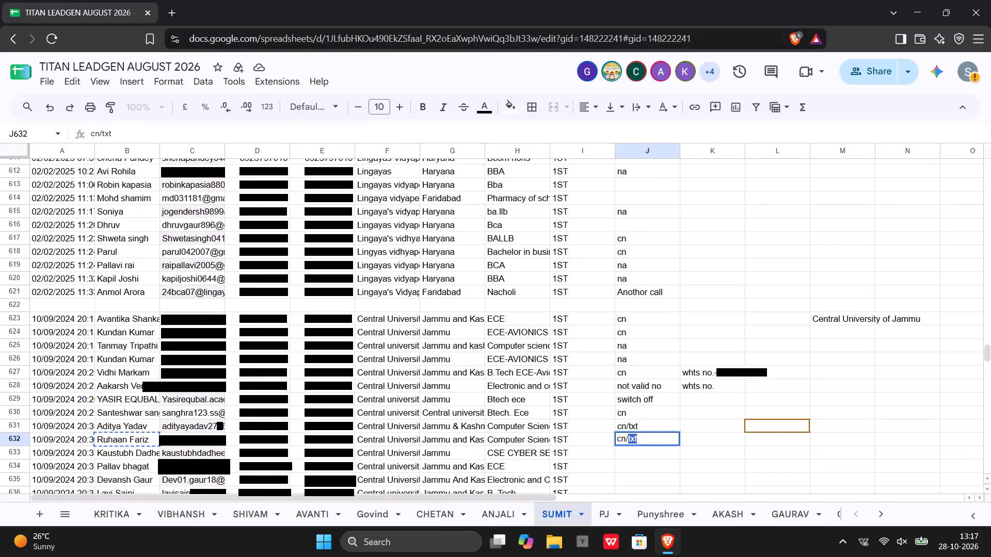
pyautogui.press('Return')
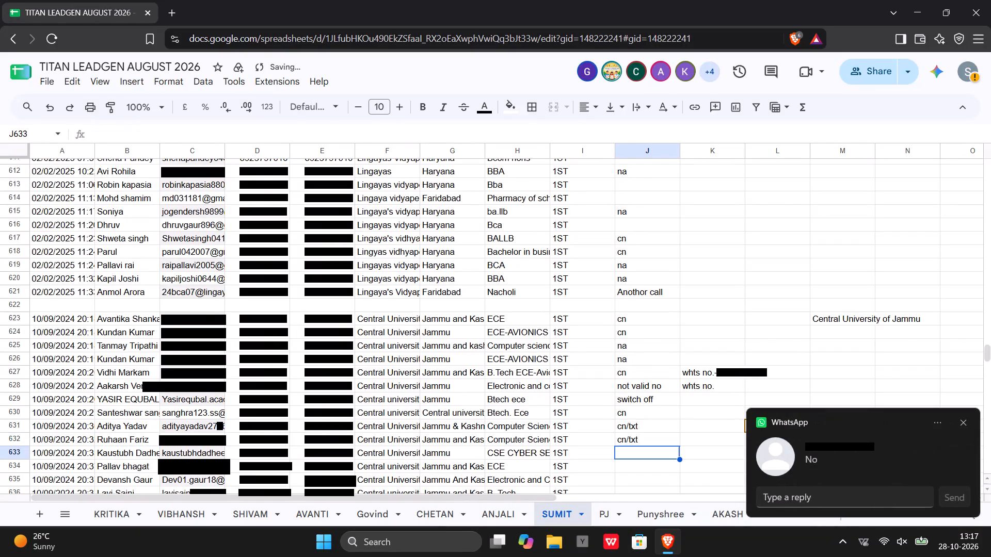
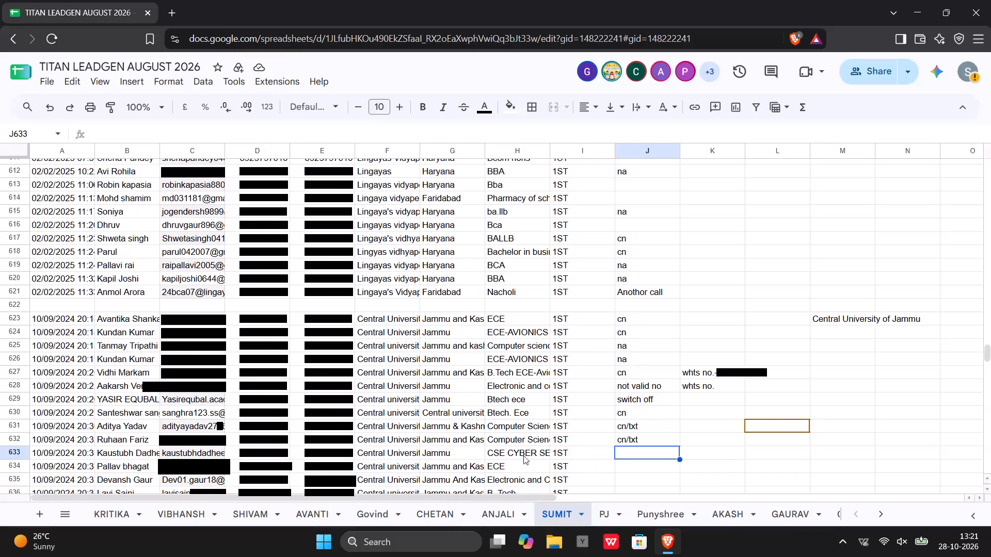
# Record the status 4th year in column J for the lead in row 633.
pyautogui.click(642, 458)
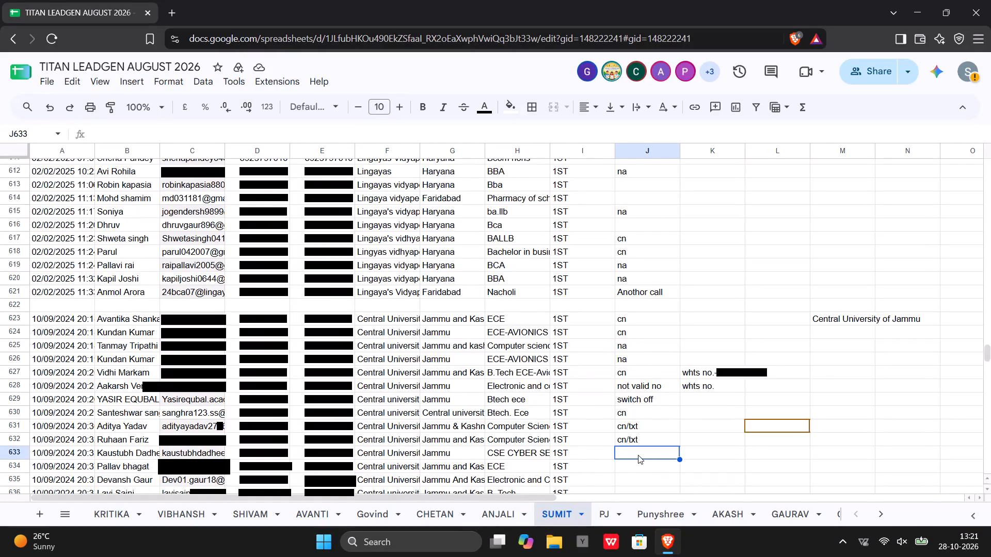
pyautogui.write('4th year')
pyautogui.click(709, 453)
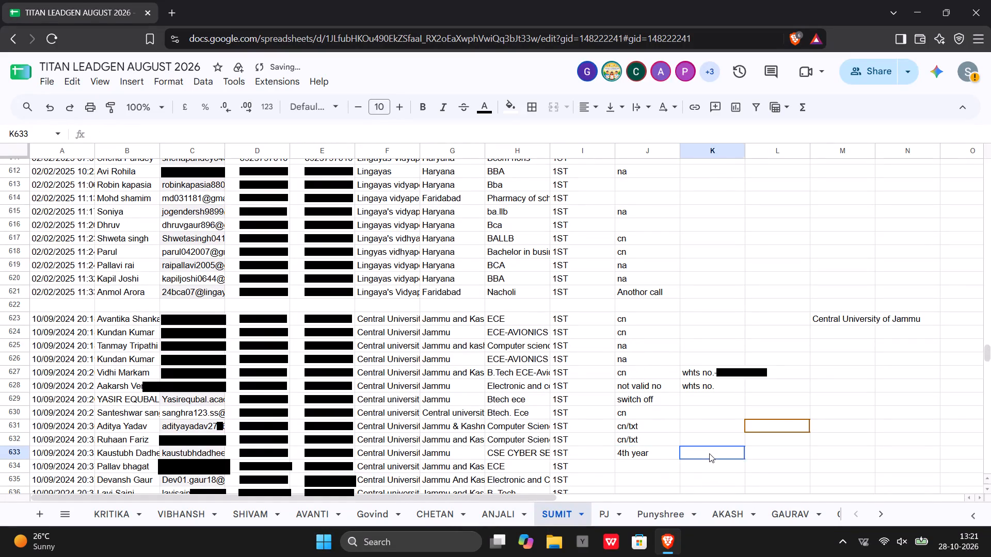
# Copy the column D phone number and the name of the lead in row 634, one after the other.
pyautogui.scroll(-2, 527, 427)
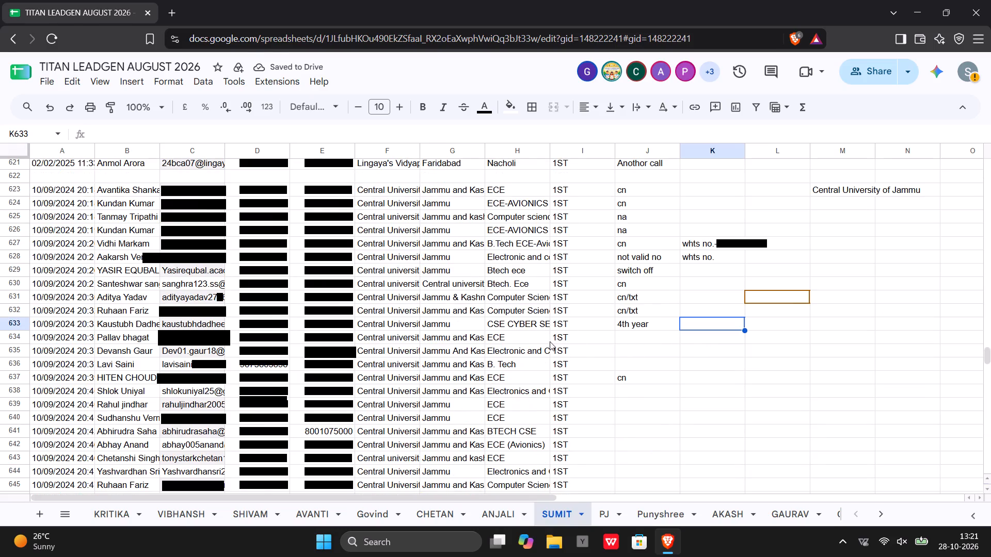
pyautogui.rightClick(262, 336)
pyautogui.click(300, 136)
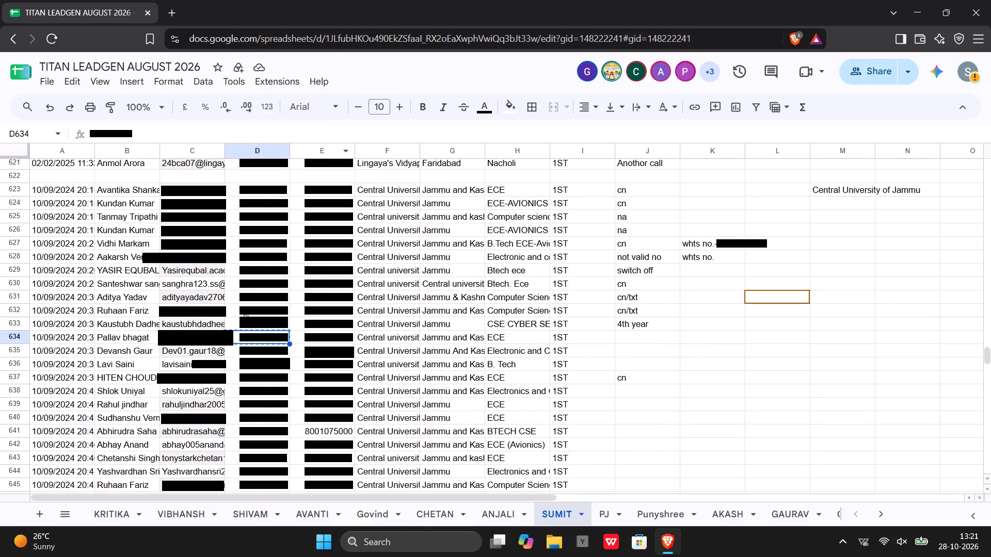
pyautogui.rightClick(128, 338)
pyautogui.click(181, 136)
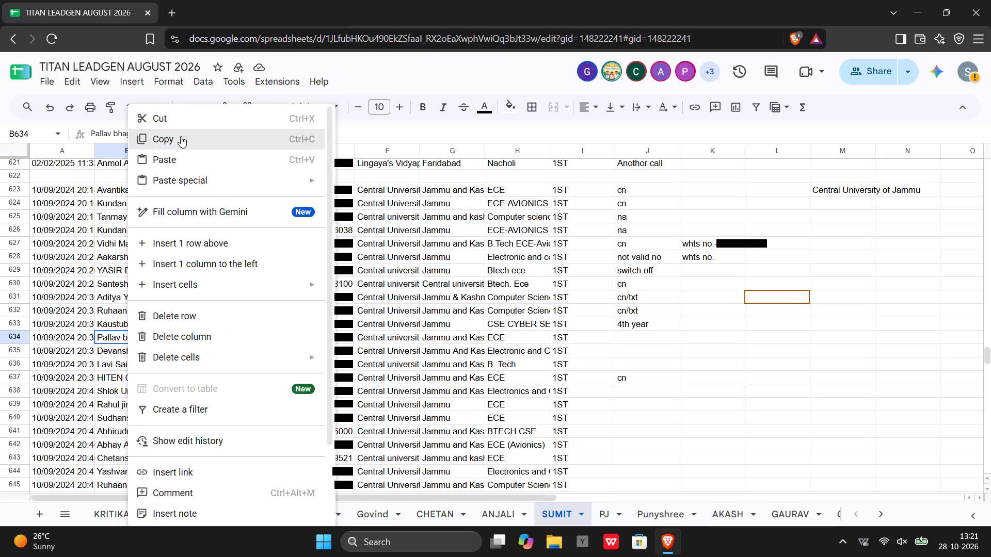
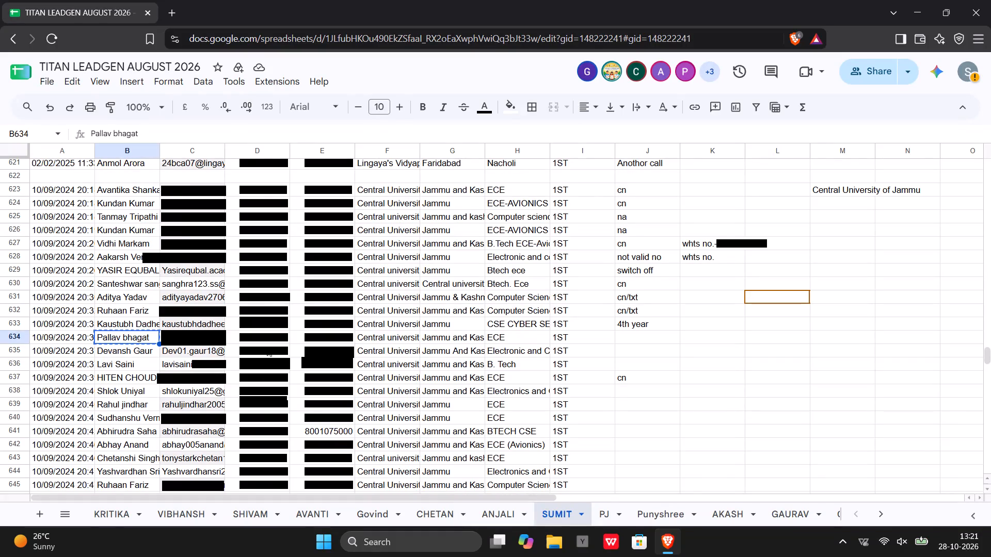
# Select the phone number in column D of the lead in row 634.
pyautogui.click(270, 334)
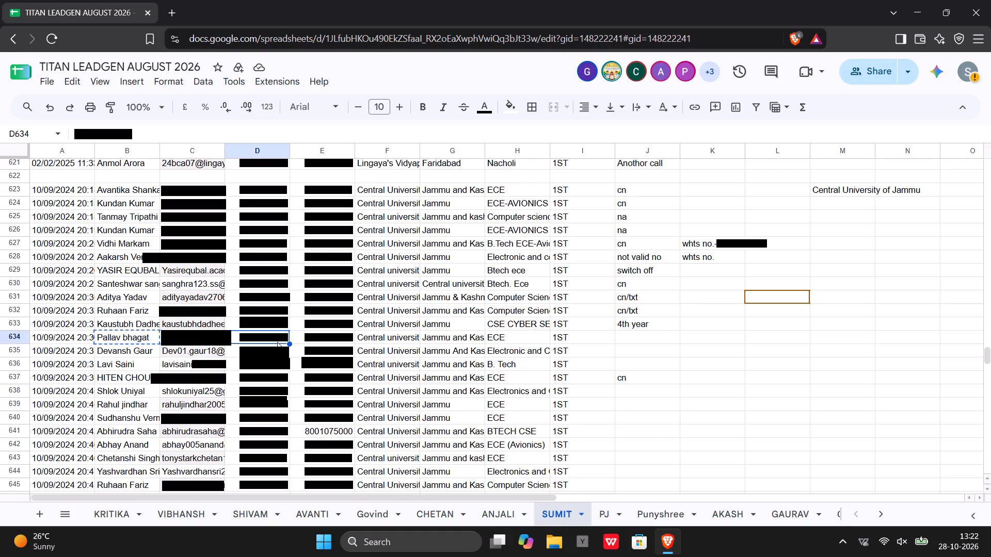
pyautogui.scroll(-9, 401, 327)
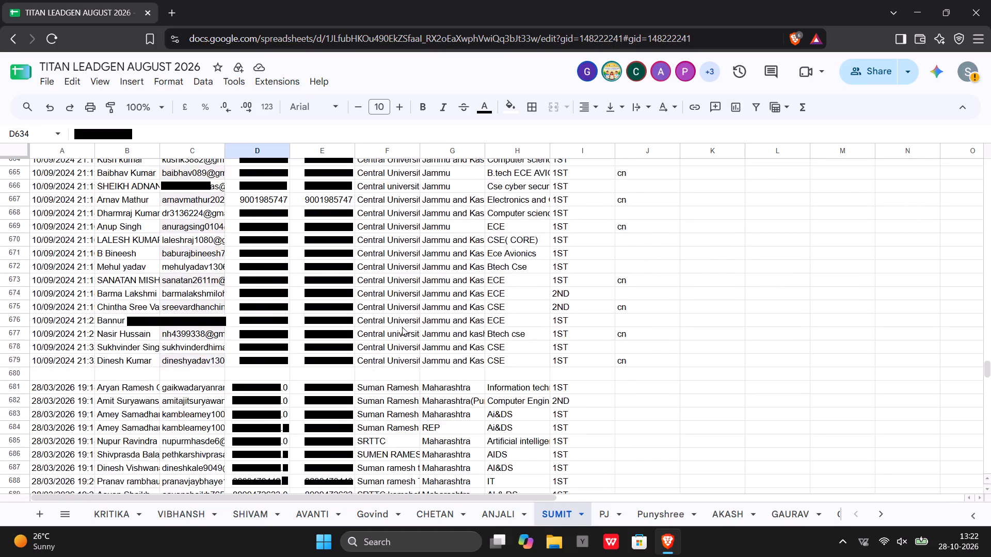
pyautogui.scroll(-5, 402, 327)
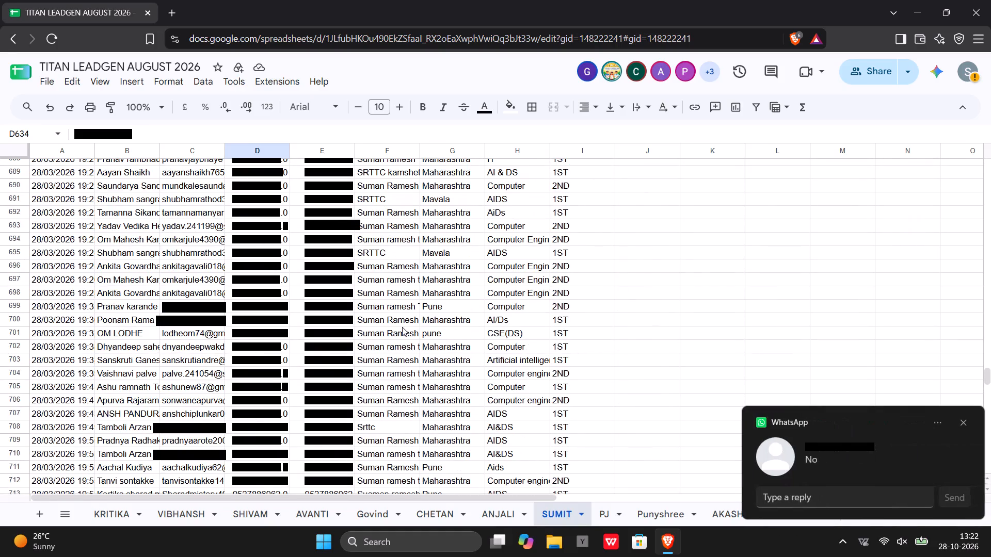
pyautogui.scroll(1, 402, 327)
pyautogui.scroll(-7, 402, 327)
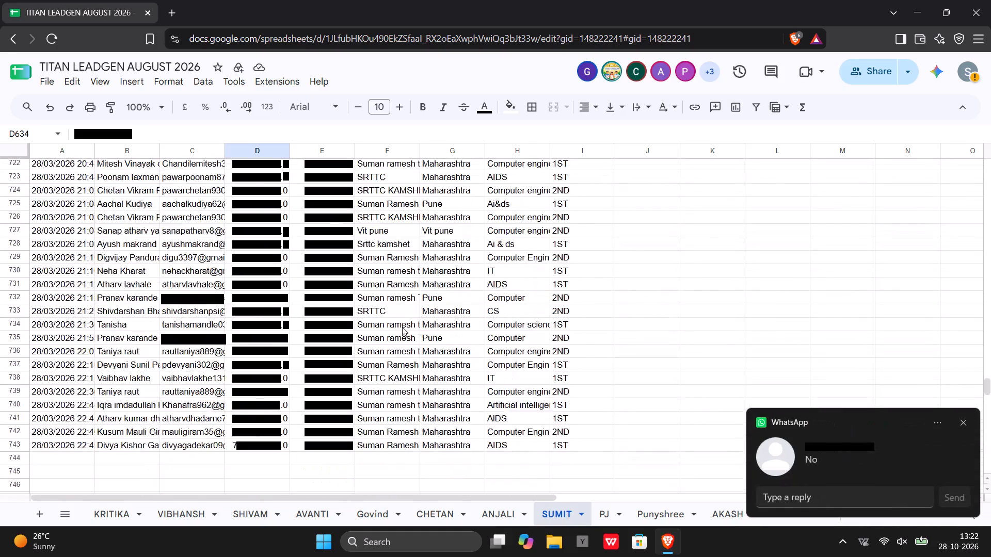
pyautogui.scroll(-2, 402, 327)
pyautogui.scroll(12, 402, 327)
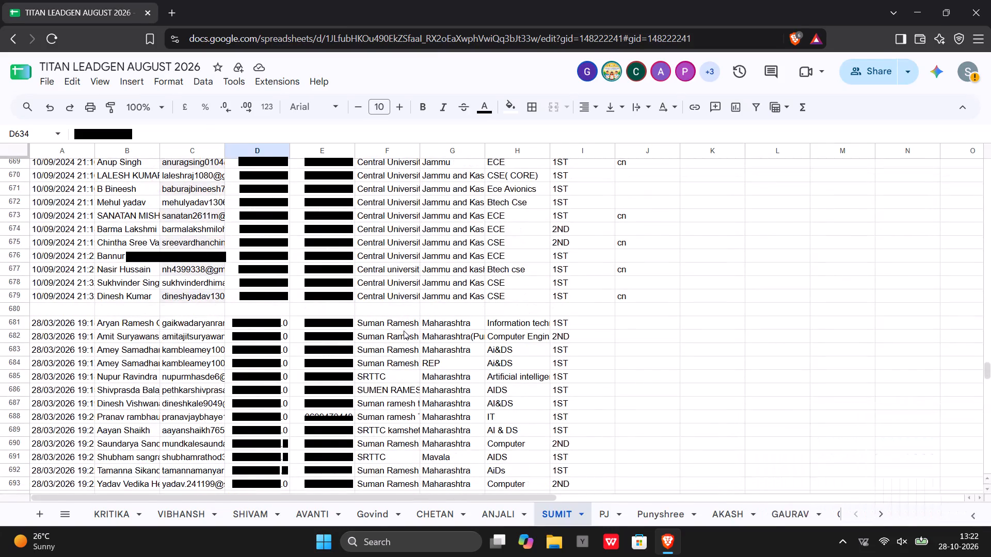
pyautogui.scroll(3, 405, 338)
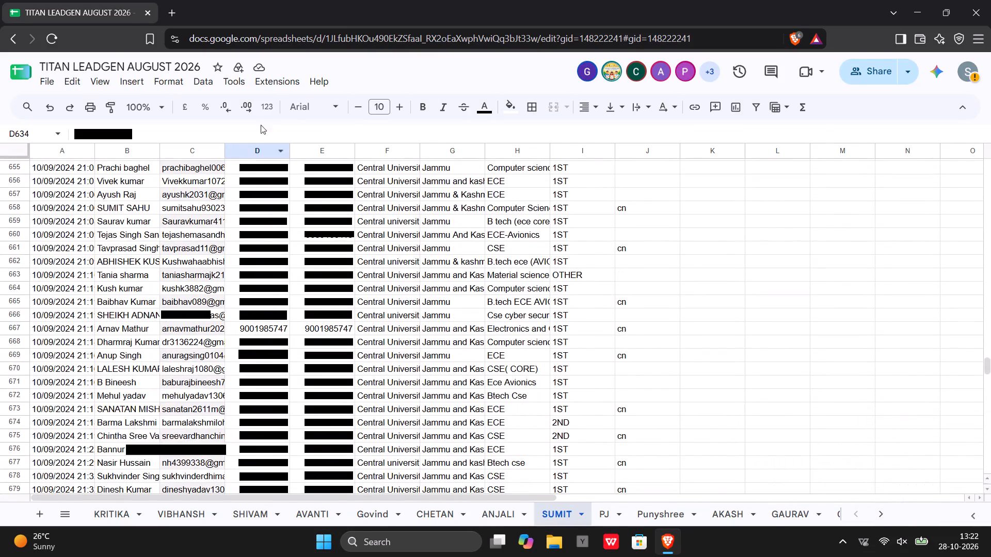
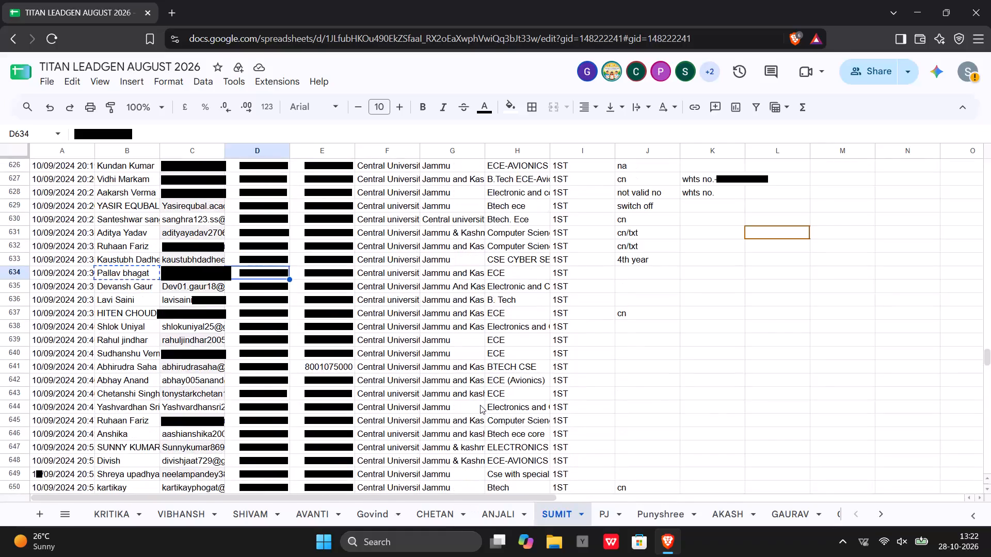
# Look through the remaining Central University of Jammu leads below row 634 and their statuses in column J.
pyautogui.scroll(3, 485, 414)
pyautogui.scroll(-8, 486, 420)
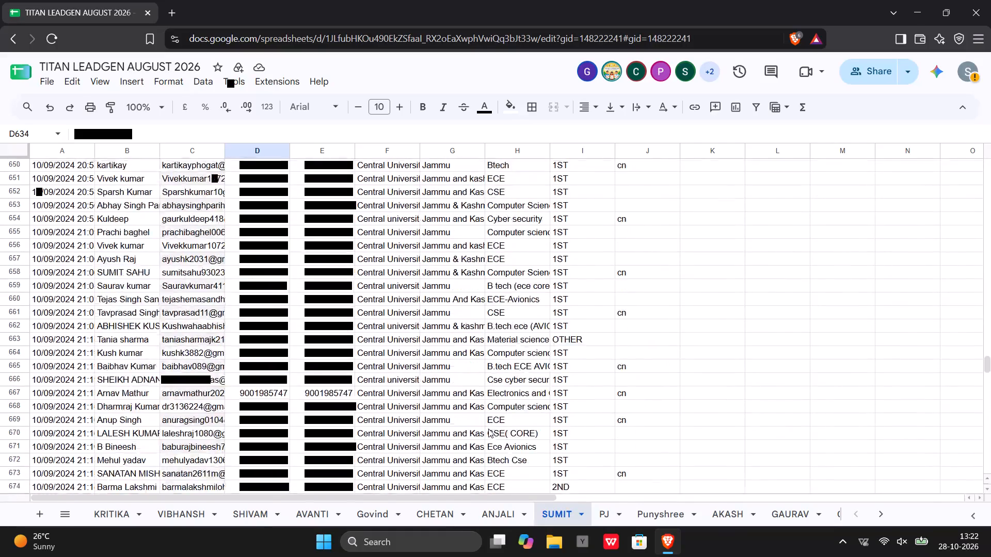
pyautogui.scroll(-3, 488, 429)
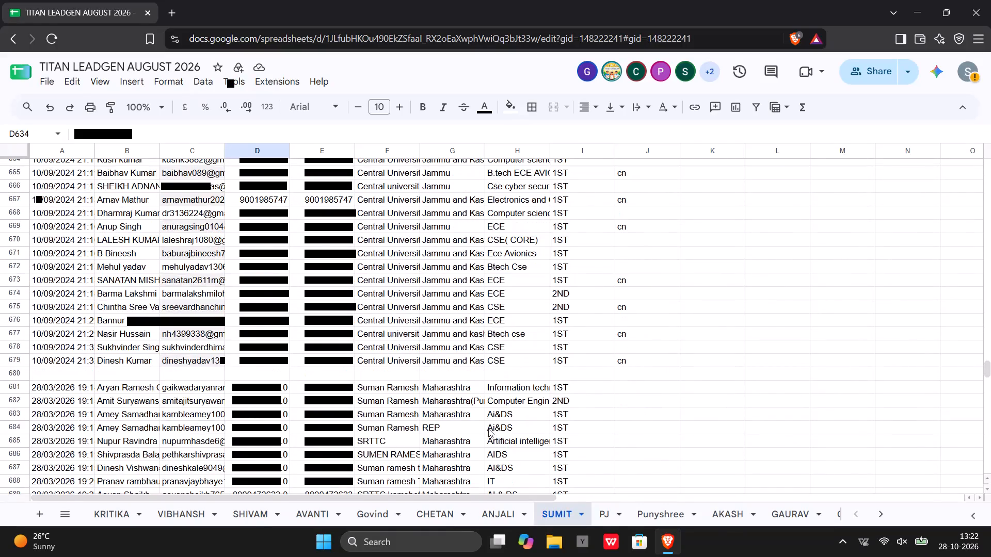
pyautogui.scroll(9, 488, 429)
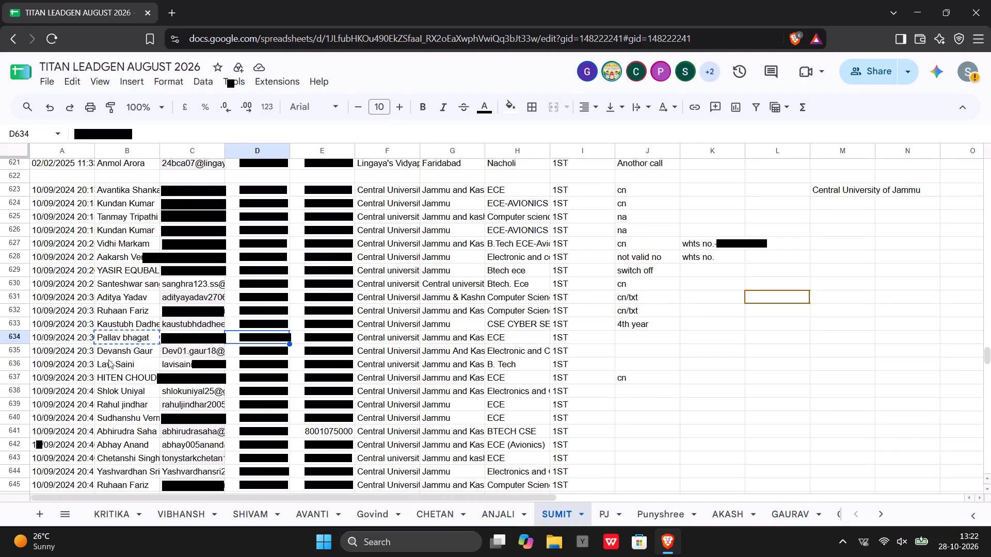
# Copy the phone number in column D of the lead in row 634.
pyautogui.rightClick(259, 338)
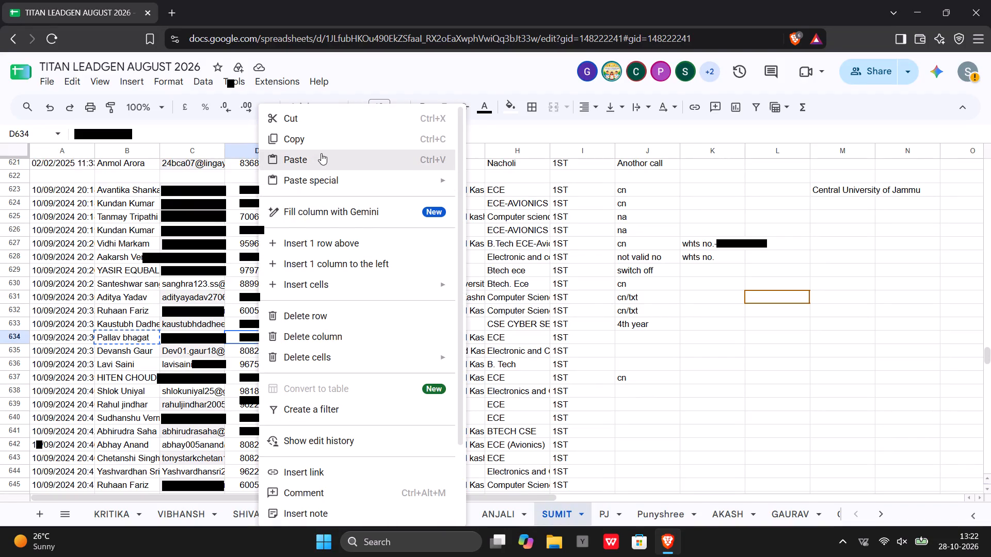
pyautogui.click(325, 141)
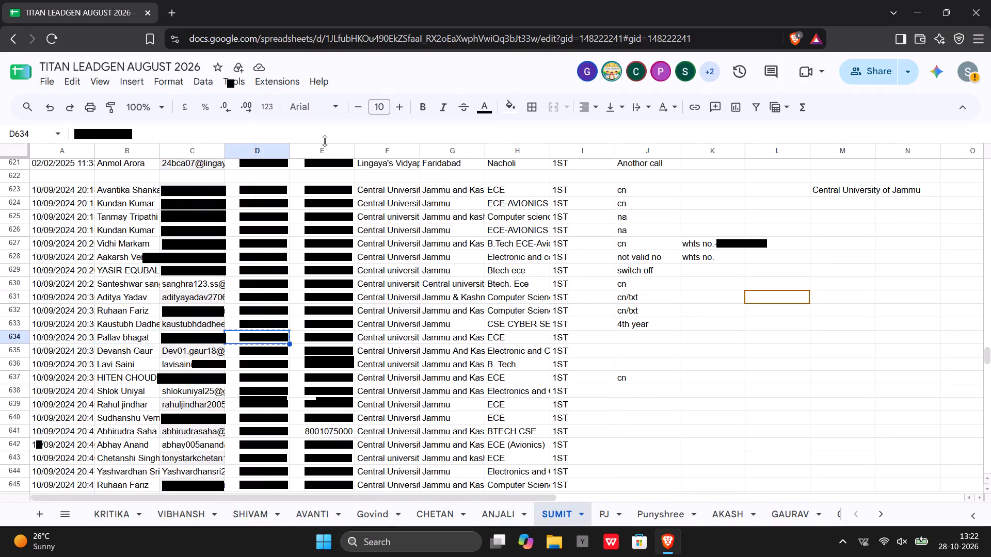
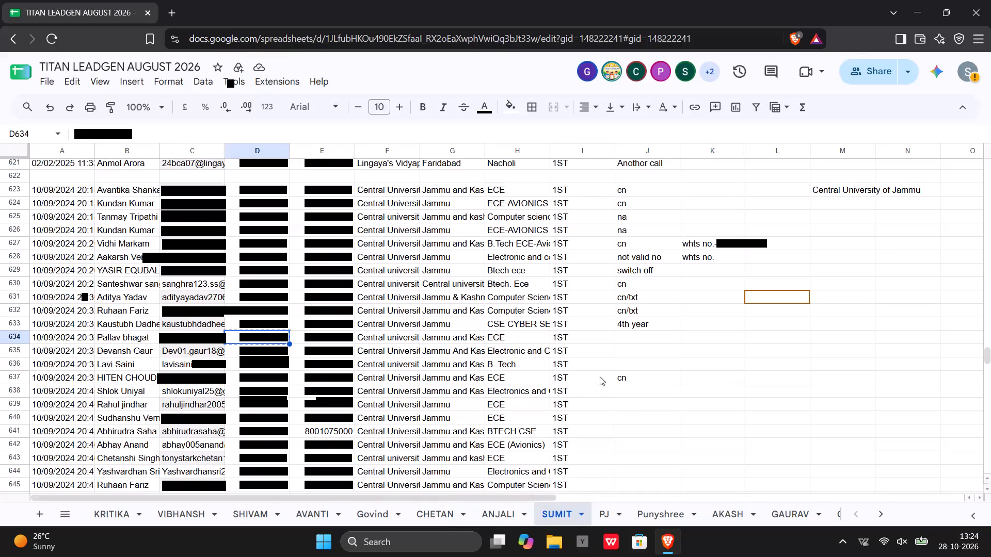
# Record the status na in column J for the lead in row 634.
pyautogui.click(632, 334)
pyautogui.write('na')
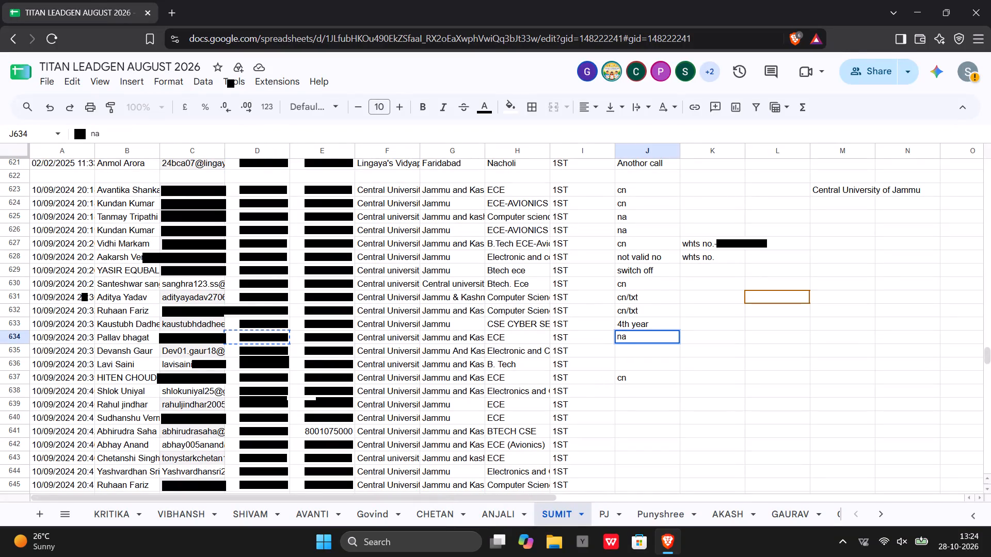
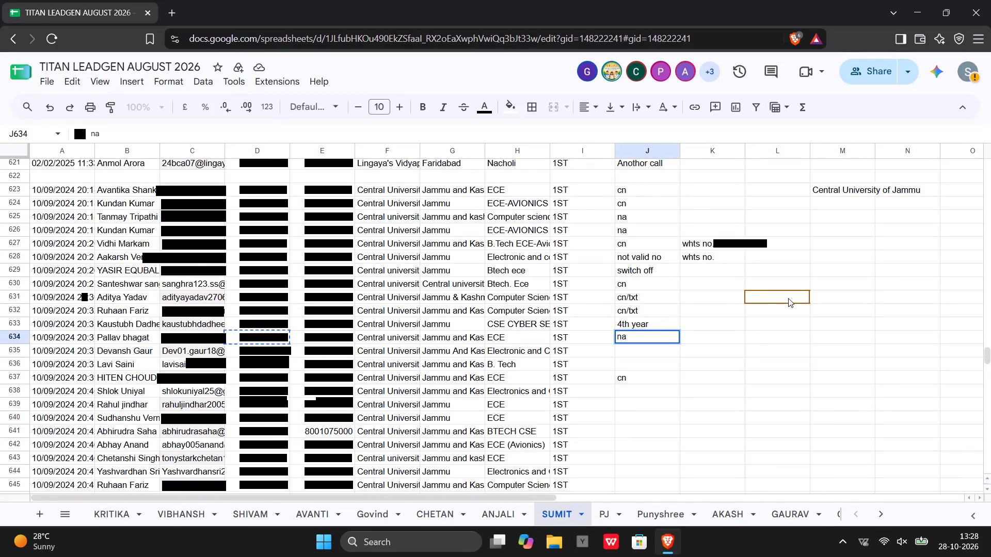
# Finish entering the status na in column J for the lead in row 634.
pyautogui.click(761, 299)
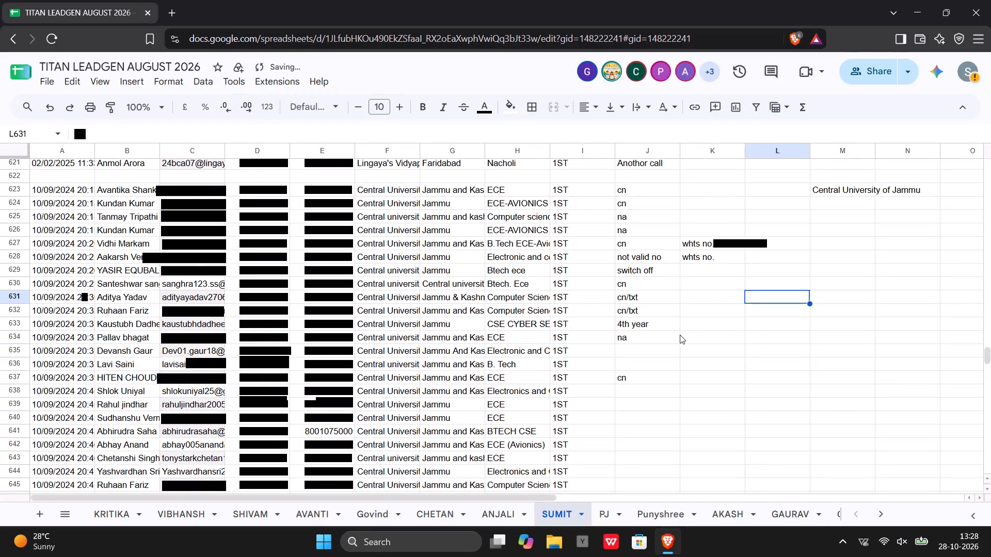
# Select the empty status cell in column J for the lead in row 635.
pyautogui.click(646, 354)
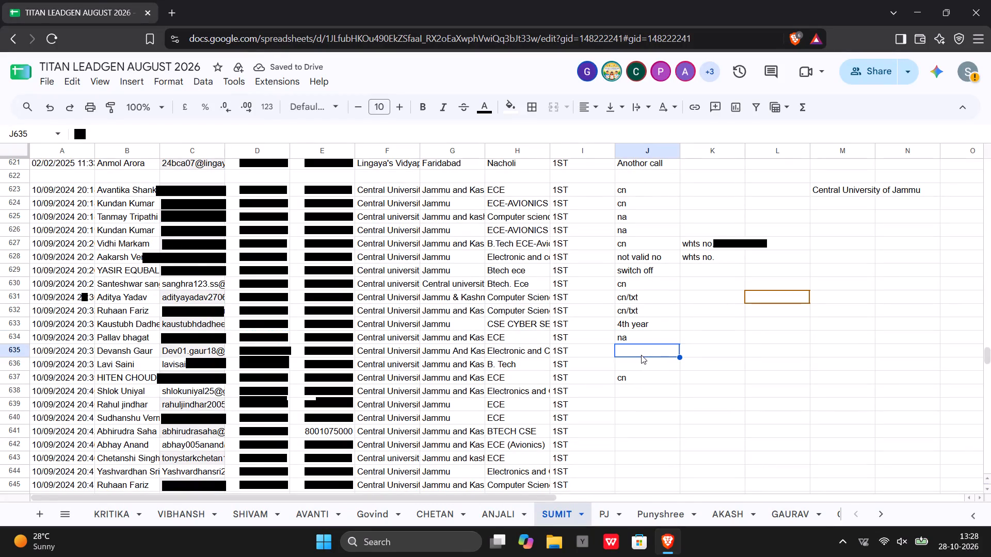
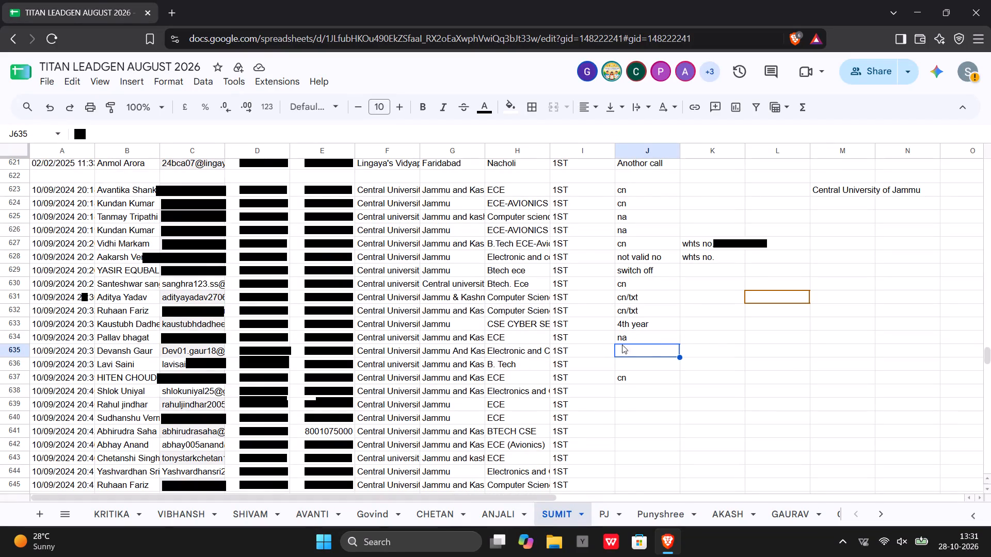
# Select the status cell in column J for the lead in row 634.
pyautogui.click(647, 340)
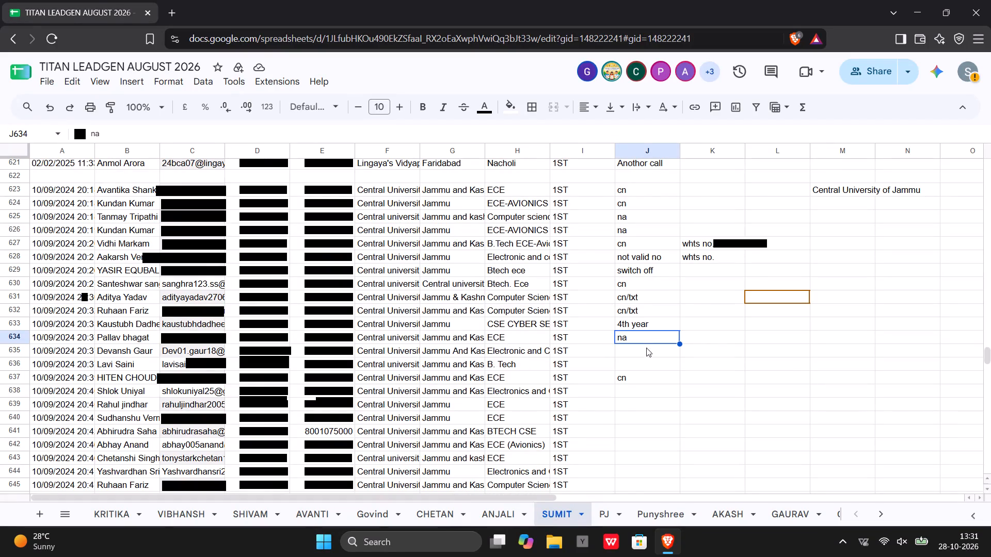
# Change the status in column J for the lead in row 634 to na/txt.
pyautogui.press('n')
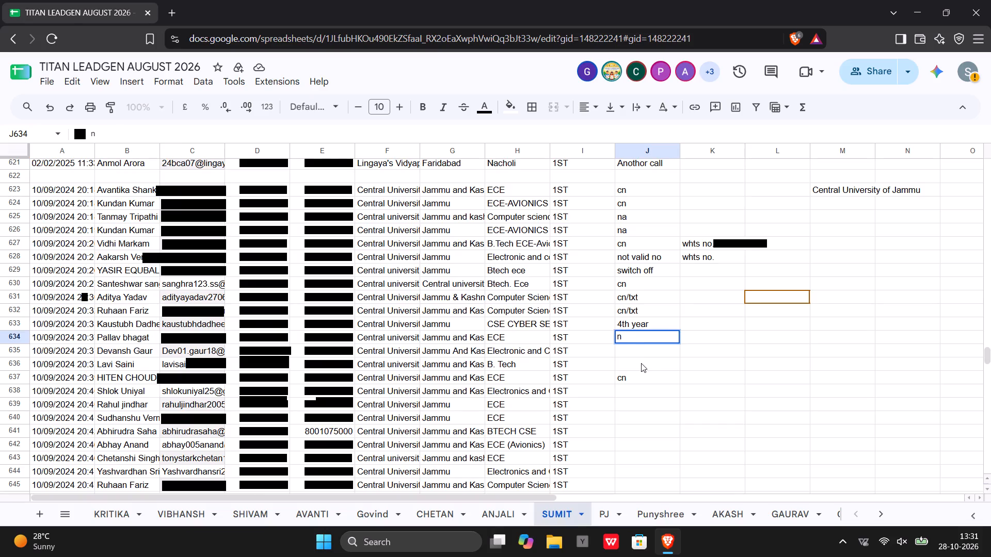
pyautogui.write('a/')
pyautogui.write('txt')
pyautogui.click(646, 350)
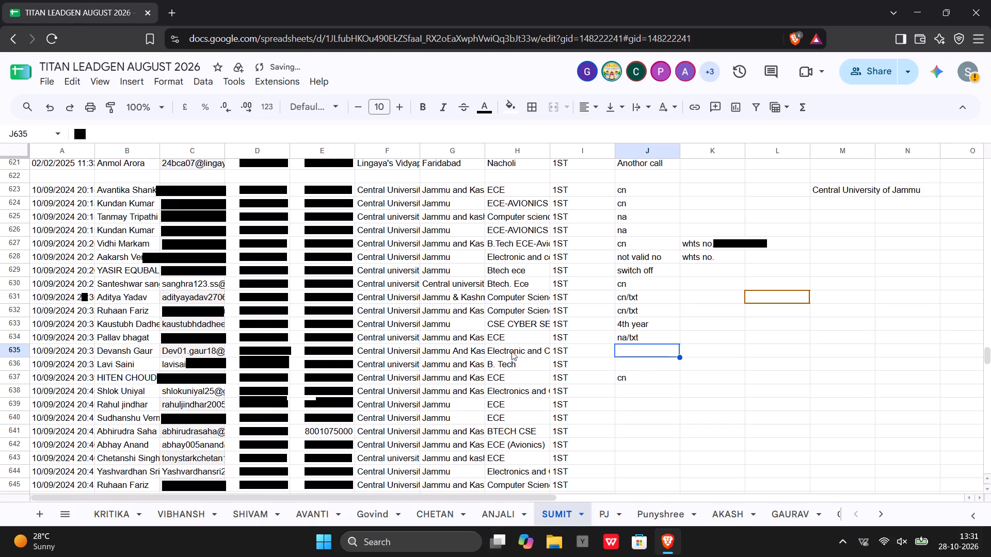
# Copy the contact detail in column D and the lead's name in column B for row 635.
pyautogui.rightClick(278, 350)
pyautogui.click(334, 141)
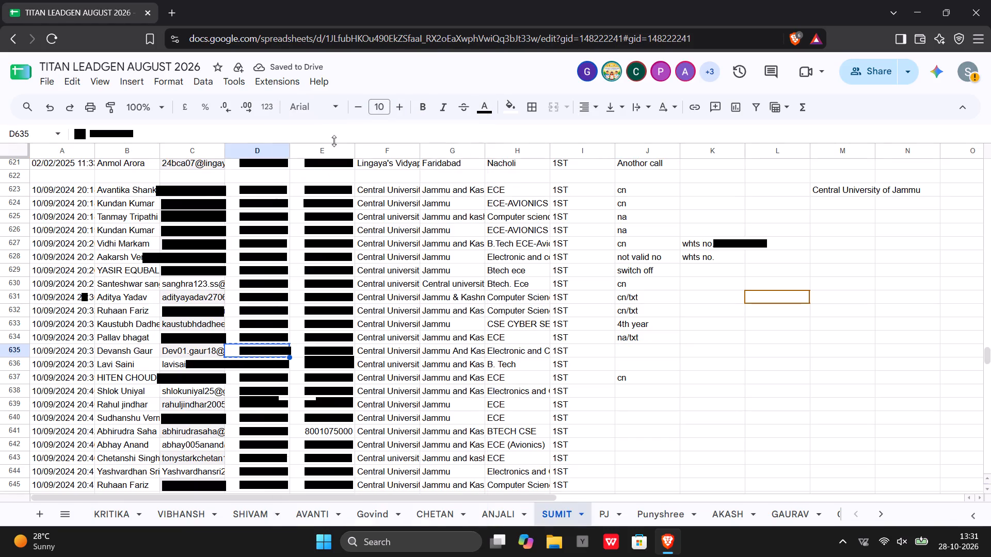
pyautogui.rightClick(124, 349)
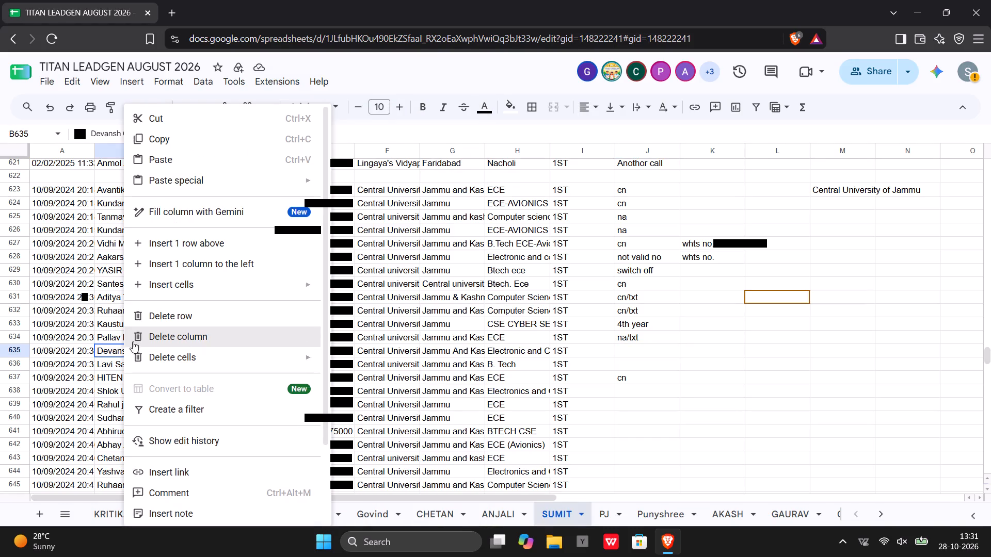
pyautogui.click(190, 141)
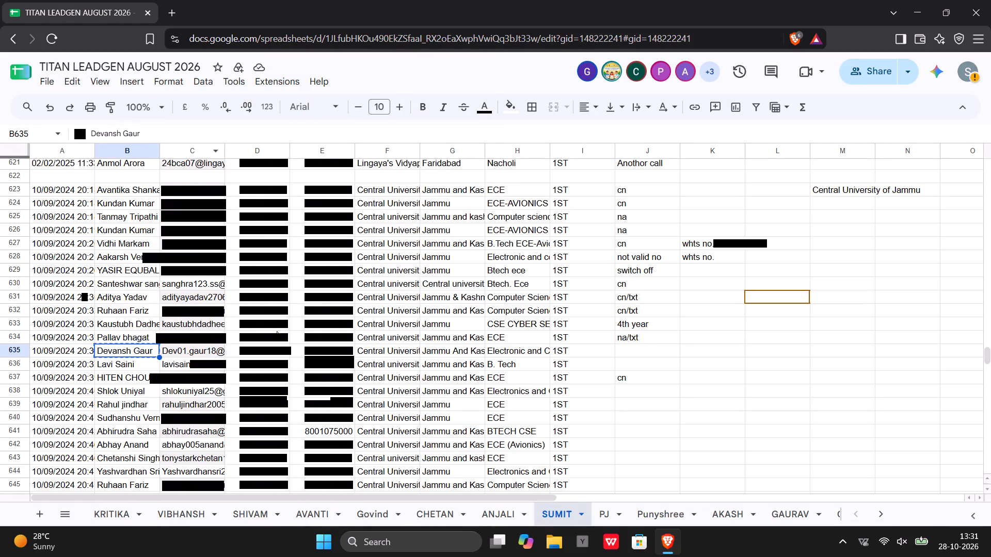
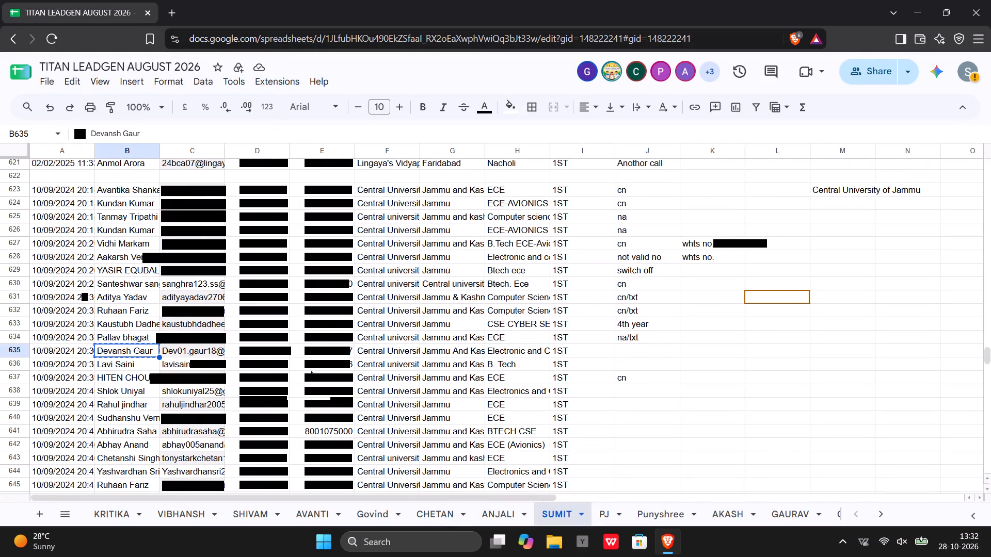
# Copy the contact detail in column D and the lead's name in column B for row 636.
pyautogui.rightClick(261, 363)
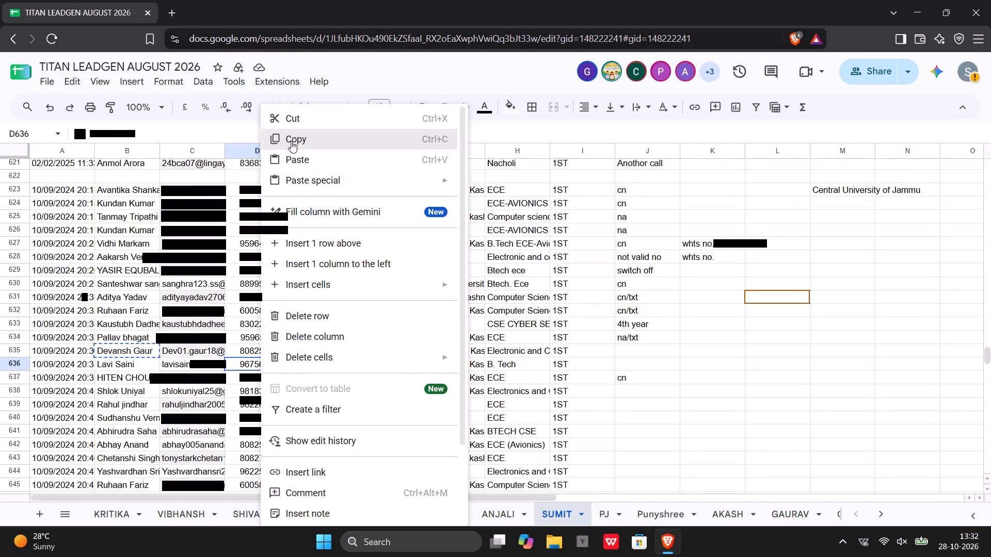
pyautogui.click(291, 141)
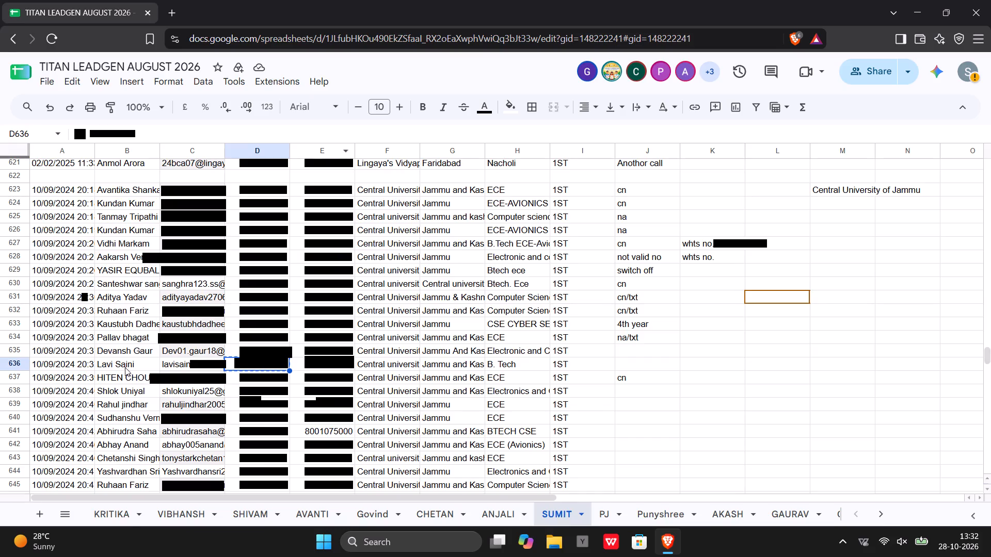
pyautogui.rightClick(125, 365)
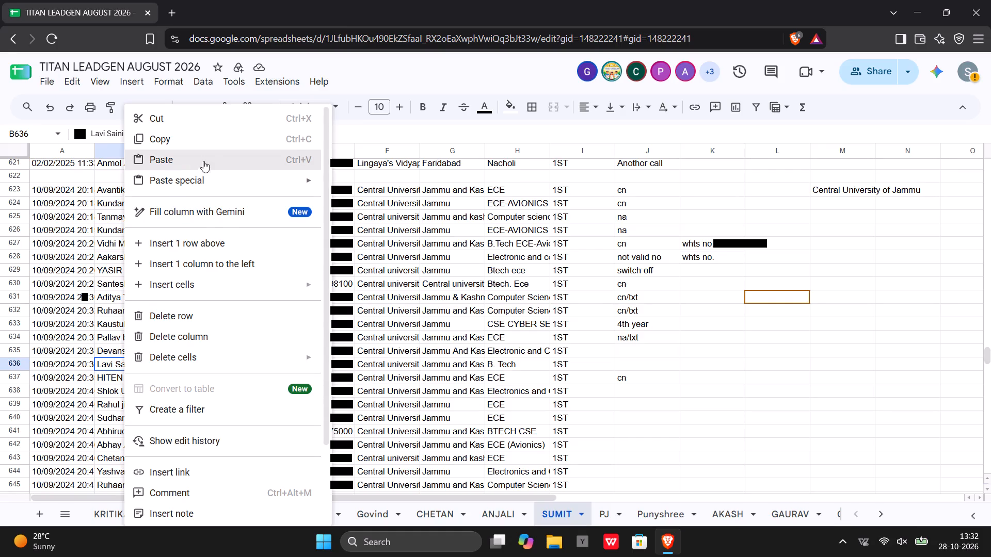
pyautogui.click(199, 140)
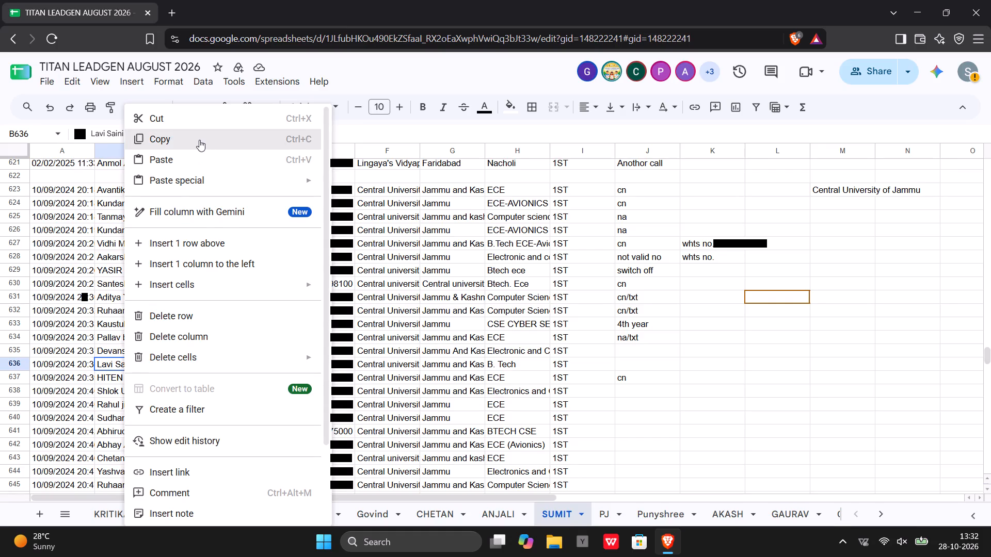
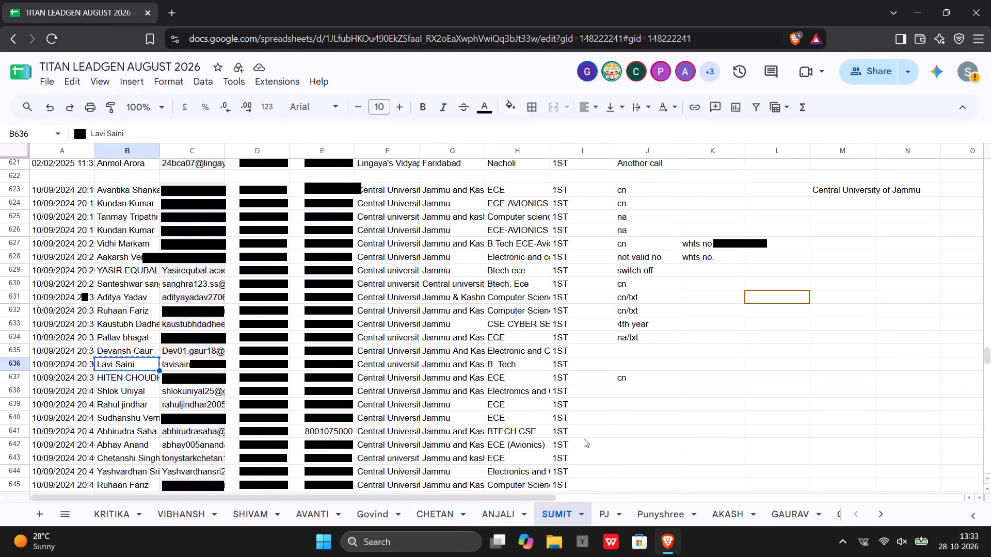
# Record the contact status as txt in column J for rows 636 and 635.
pyautogui.click(631, 366)
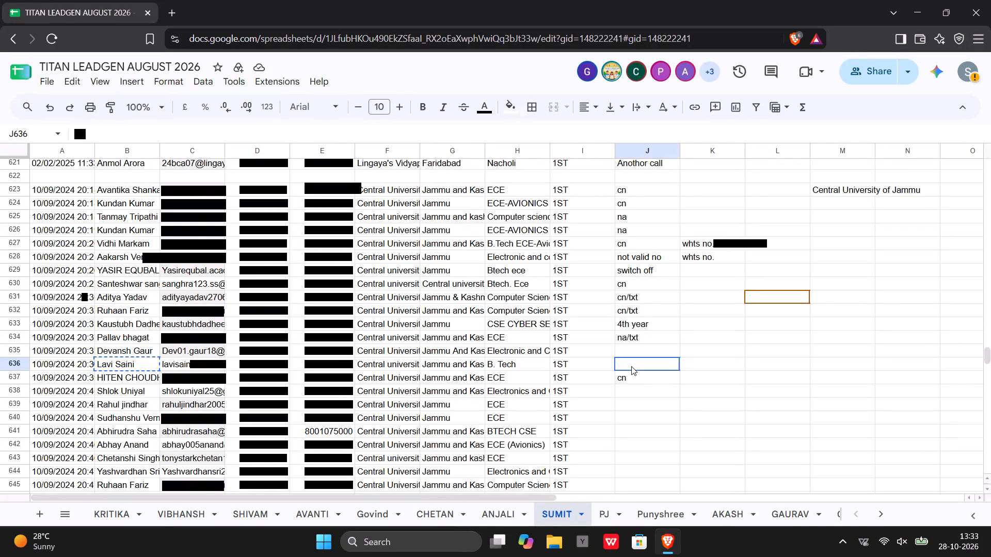
pyautogui.press('t')
pyautogui.write('xt')
pyautogui.click(632, 349)
pyautogui.press('t')
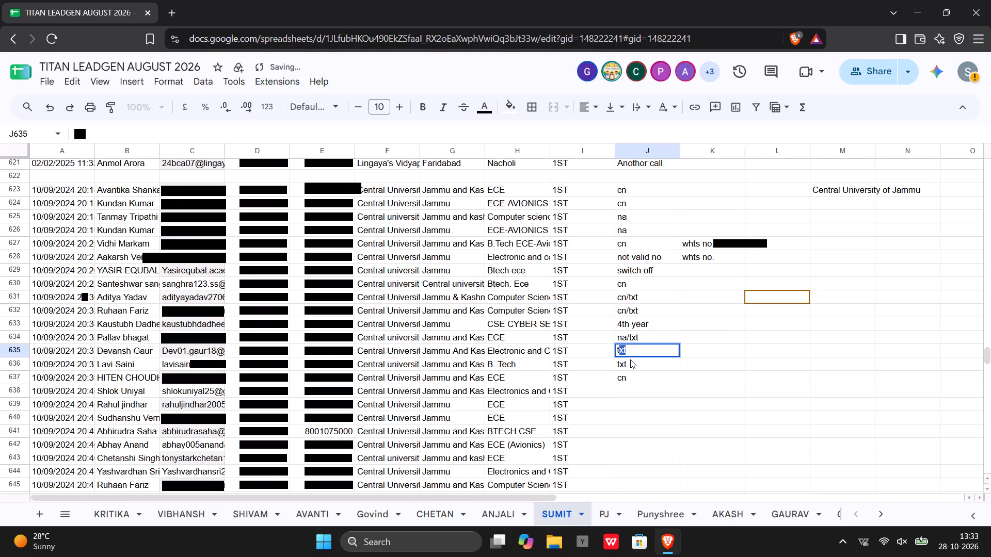
pyautogui.press('x')
pyautogui.press('t')
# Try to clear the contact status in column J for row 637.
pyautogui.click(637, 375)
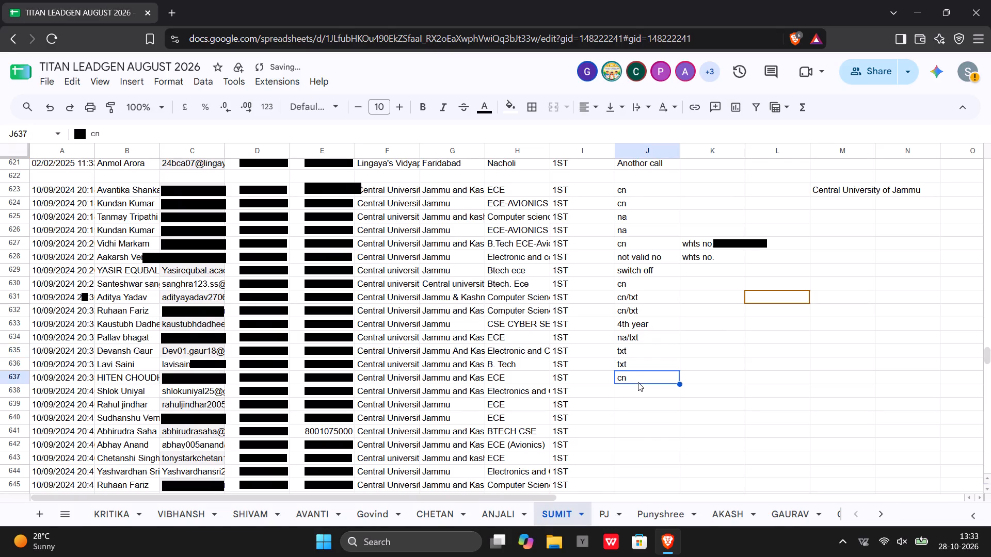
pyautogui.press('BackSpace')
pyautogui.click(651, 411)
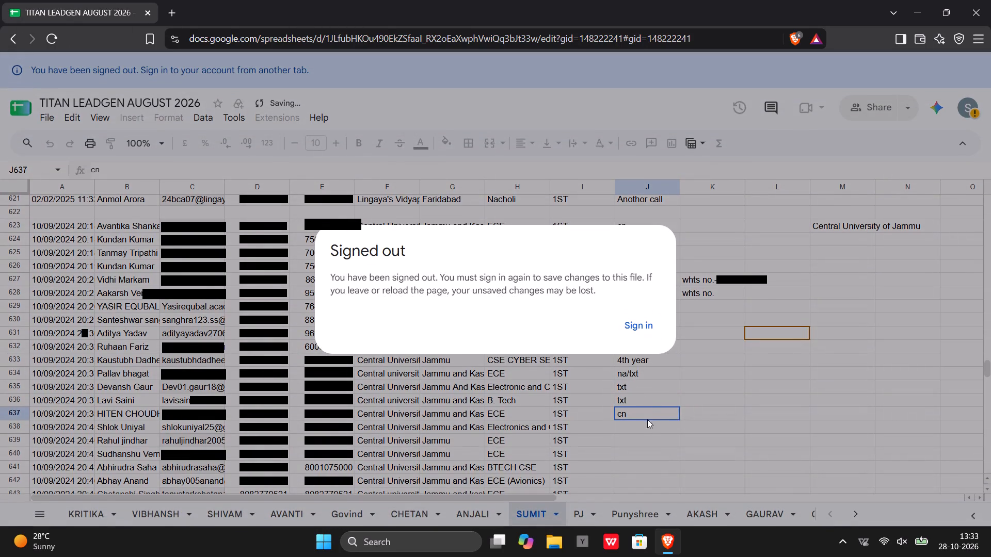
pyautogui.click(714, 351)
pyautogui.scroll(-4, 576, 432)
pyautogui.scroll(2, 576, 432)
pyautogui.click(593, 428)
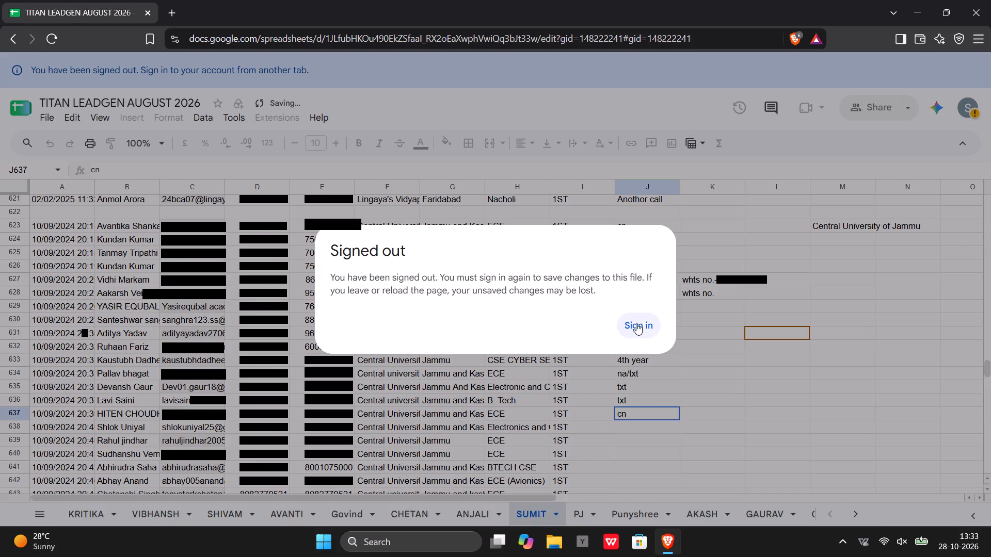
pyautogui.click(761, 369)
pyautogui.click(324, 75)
# Close the signed-out TITAN LEADGEN AUGUST 2026 spreadsheet and leave the site despite the unsaved changes.
pyautogui.click(149, 7)
pyautogui.click(147, 9)
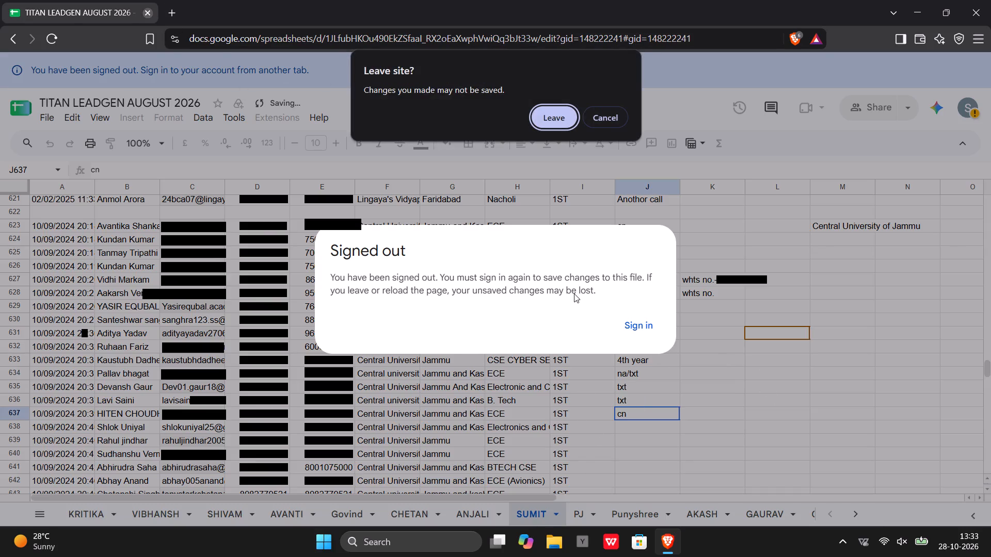
pyautogui.click(560, 119)
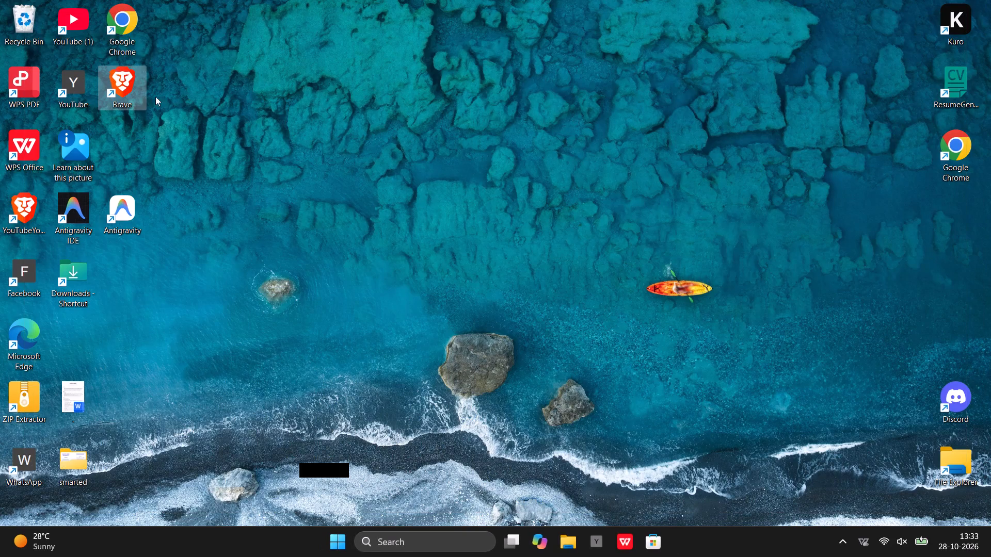
# Relaunch the Brave browser from the desktop.
pyautogui.doubleClick(123, 92)
pyautogui.doubleClick(123, 101)
pyautogui.doubleClick(119, 90)
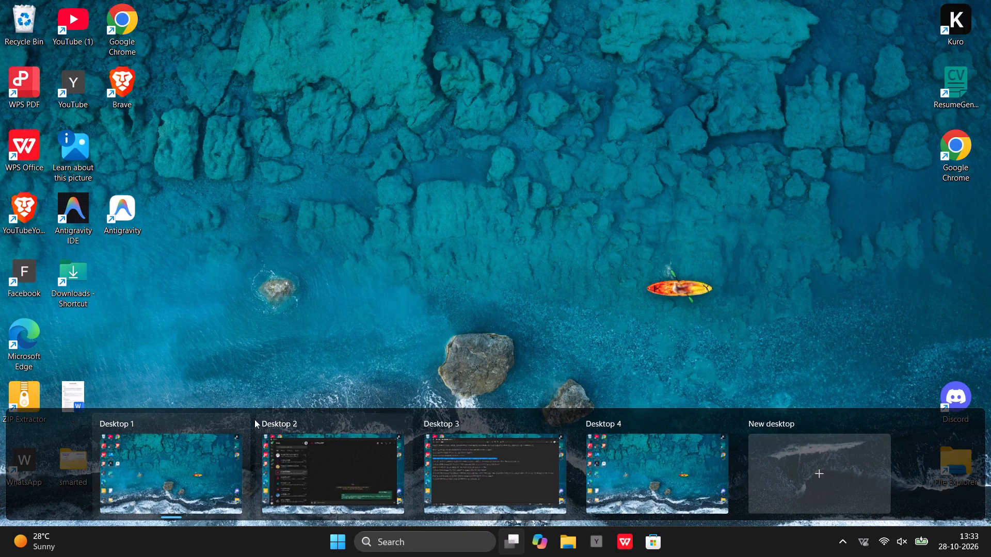
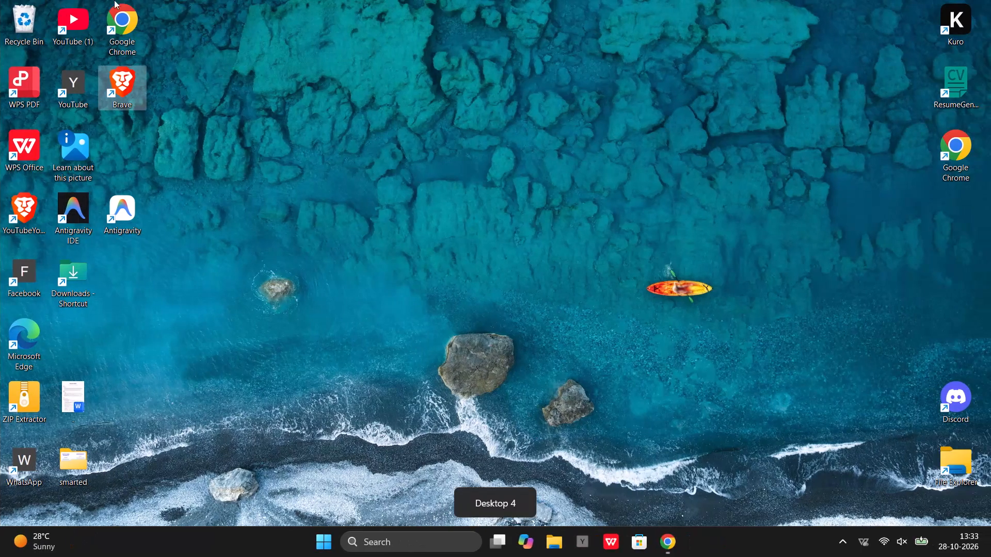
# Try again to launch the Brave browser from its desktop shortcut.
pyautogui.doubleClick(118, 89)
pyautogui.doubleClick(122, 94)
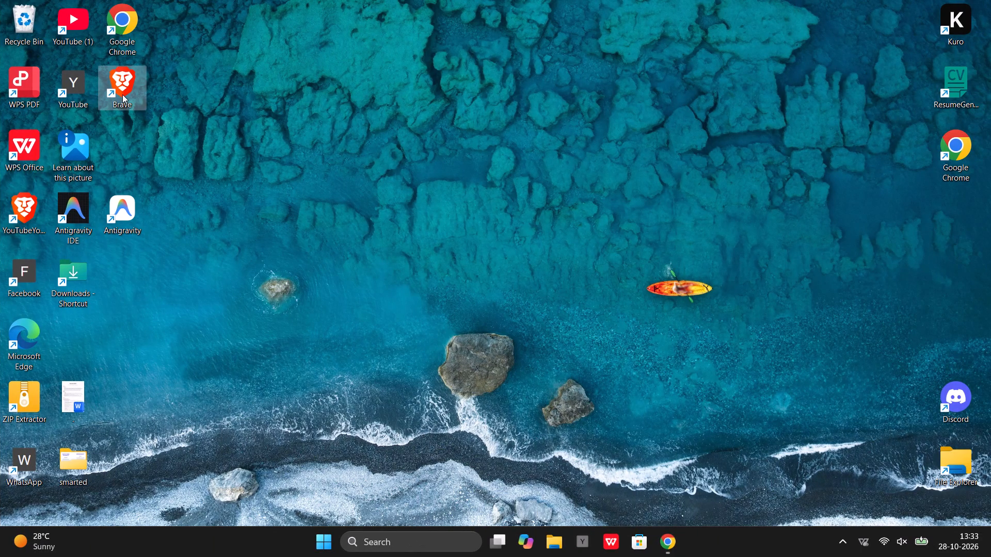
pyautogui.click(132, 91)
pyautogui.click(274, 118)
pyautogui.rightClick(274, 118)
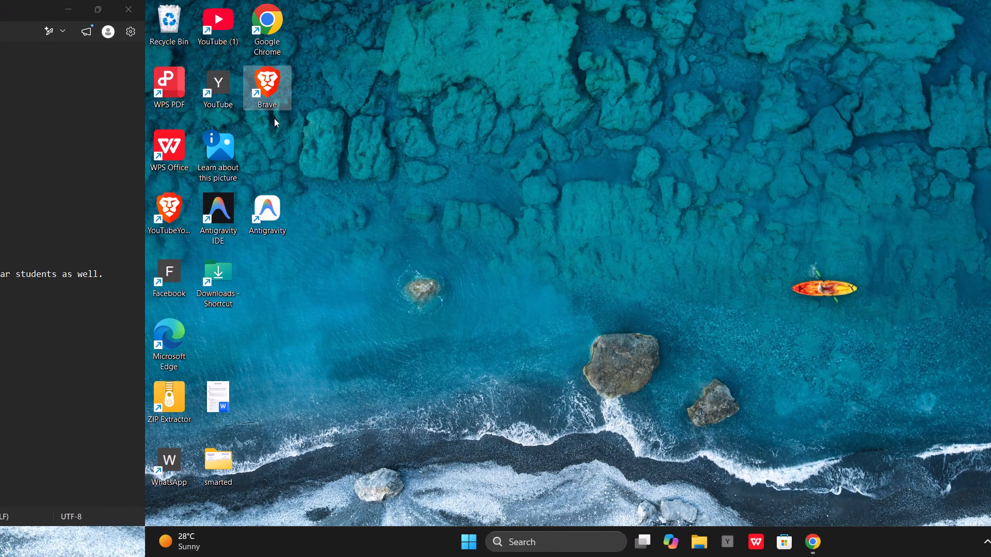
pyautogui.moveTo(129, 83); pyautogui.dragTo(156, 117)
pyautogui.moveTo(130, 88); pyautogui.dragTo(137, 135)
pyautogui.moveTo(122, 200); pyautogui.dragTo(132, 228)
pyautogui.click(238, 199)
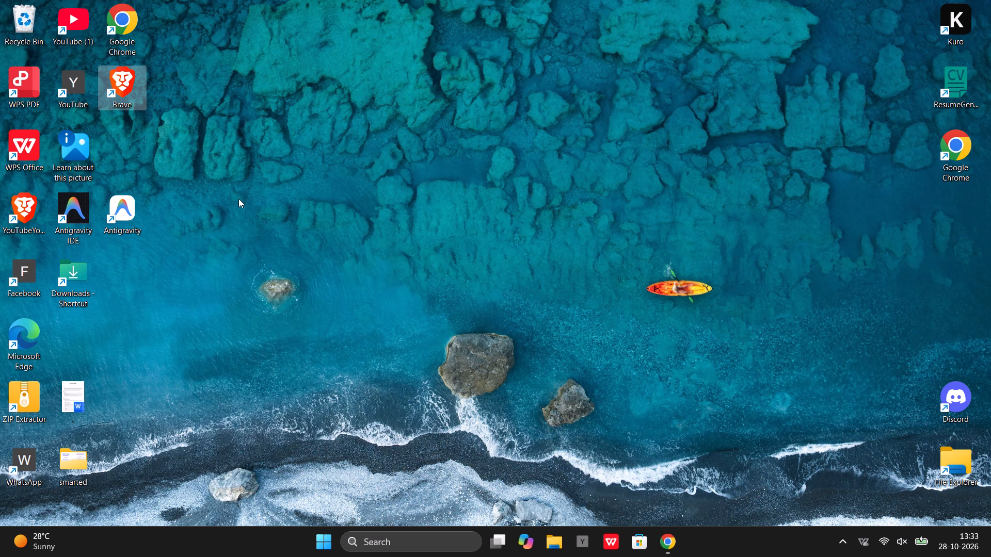
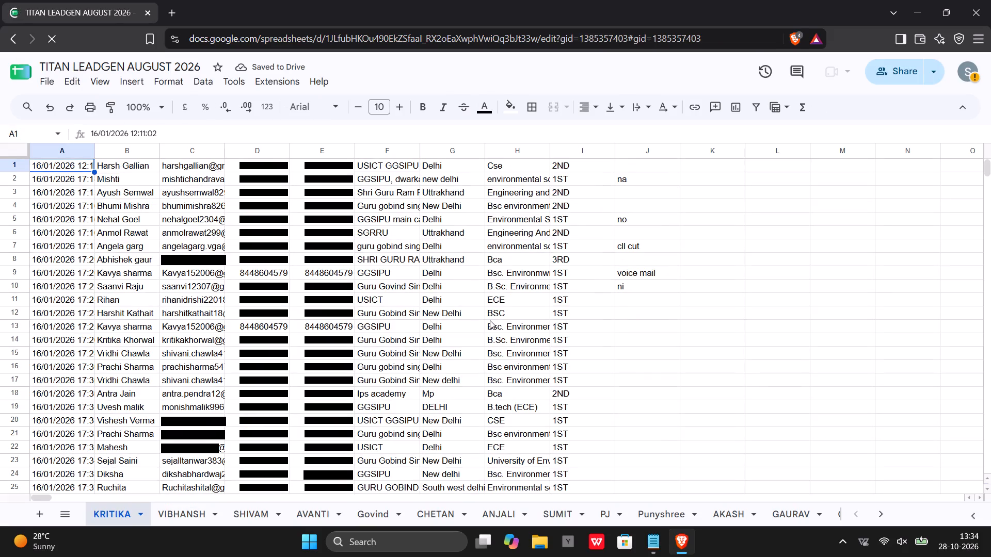
# Open the SUMIT sheet of the lead workbook.
pyautogui.click(565, 513)
# Look through the SUMIT lead rows and their status notes, down past the Central University of Jammu leads to the list's end.
pyautogui.scroll(-16, 539, 327)
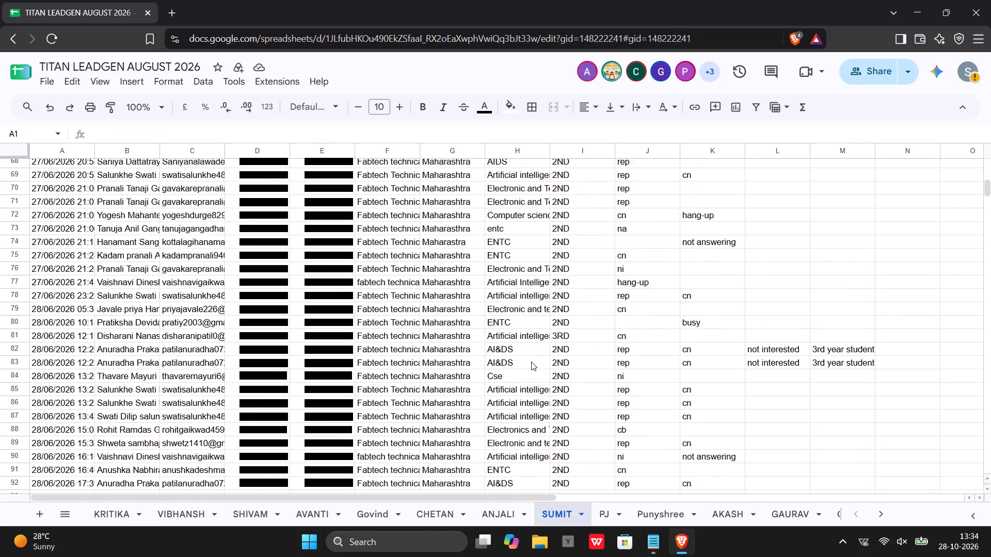
pyautogui.scroll(-20, 531, 362)
pyautogui.scroll(-6, 531, 362)
pyautogui.scroll(14, 540, 386)
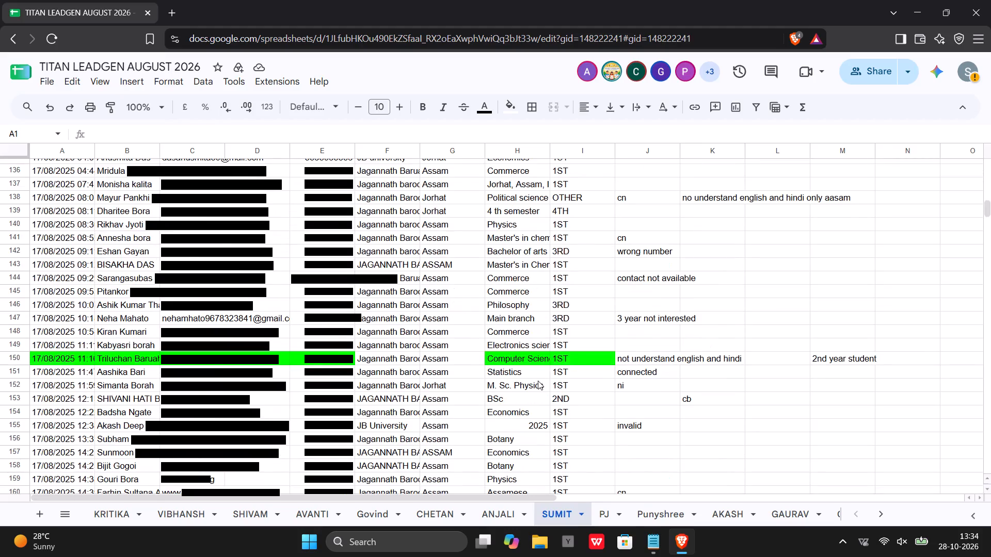
pyautogui.scroll(-12, 538, 381)
pyautogui.scroll(5, 538, 381)
pyautogui.scroll(-14, 538, 381)
pyautogui.scroll(6, 538, 381)
pyautogui.scroll(-20, 538, 381)
pyautogui.scroll(-4, 538, 381)
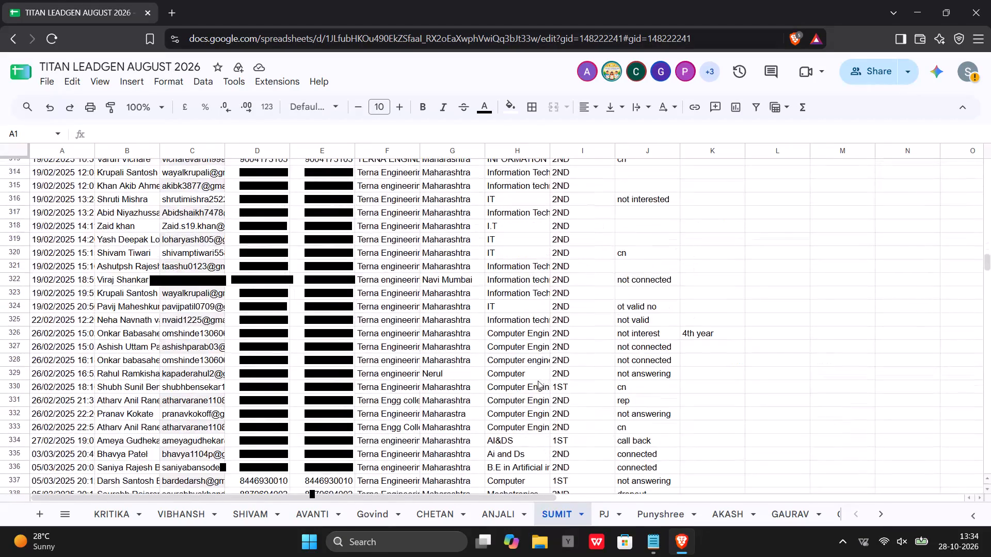
pyautogui.scroll(-15, 538, 381)
pyautogui.scroll(-7, 538, 381)
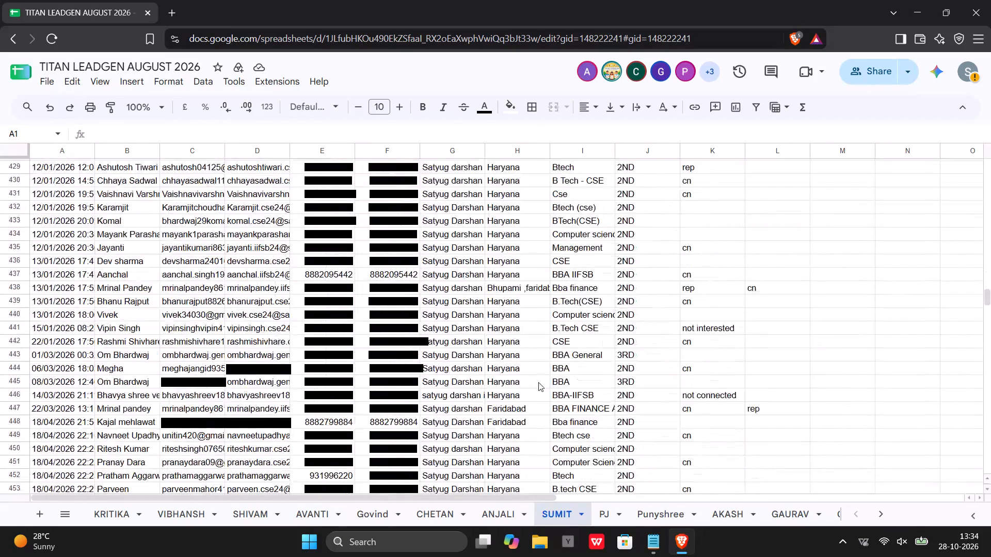
pyautogui.scroll(-14, 538, 382)
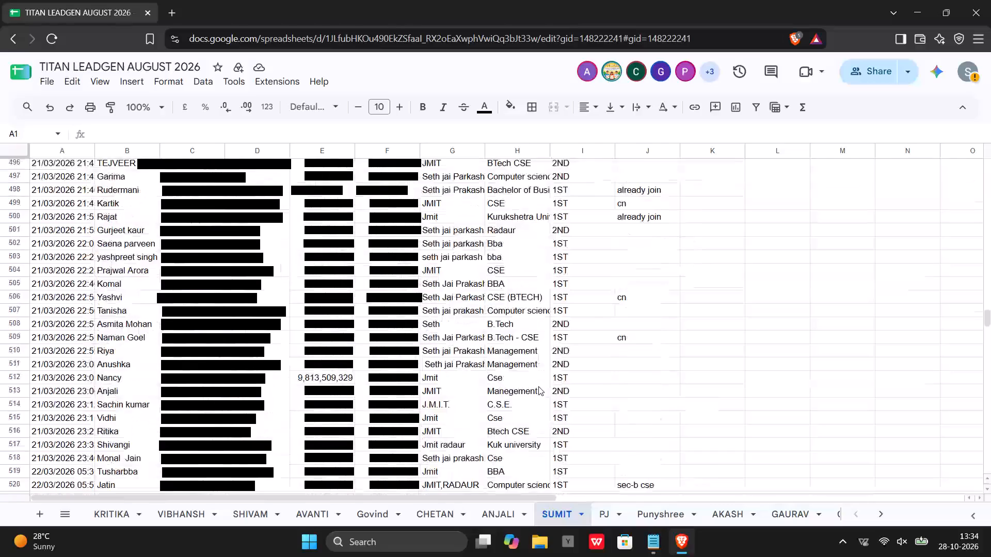
pyautogui.scroll(1, 538, 386)
pyautogui.scroll(-2, 538, 386)
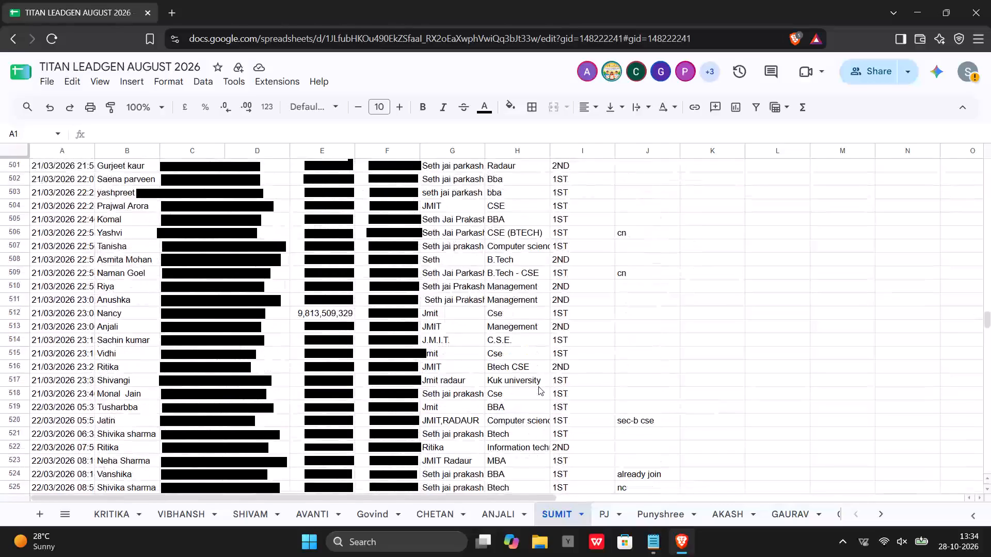
pyautogui.scroll(1, 538, 386)
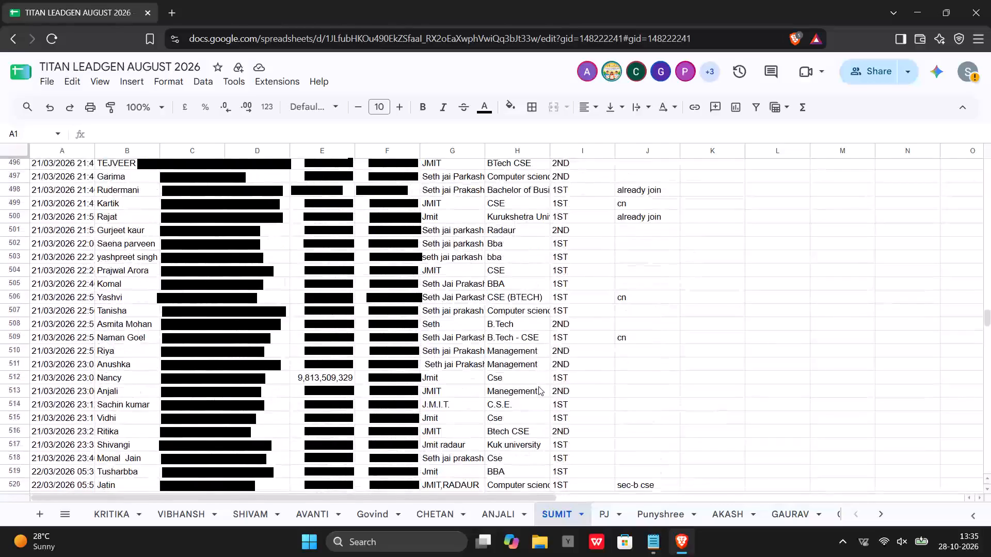
pyautogui.scroll(-16, 538, 386)
pyautogui.scroll(-15, 538, 388)
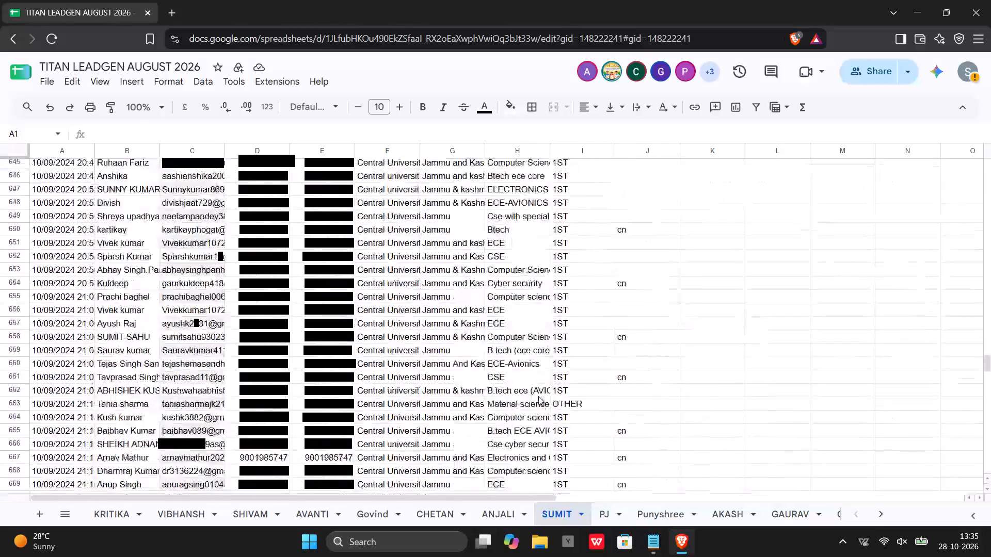
pyautogui.scroll(-16, 538, 396)
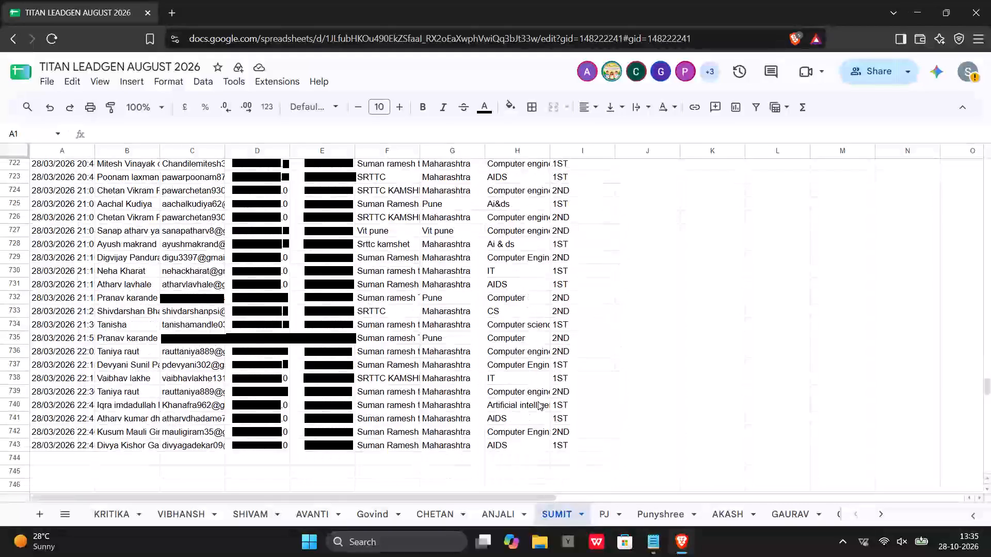
pyautogui.scroll(-1, 538, 401)
pyautogui.scroll(2, 538, 401)
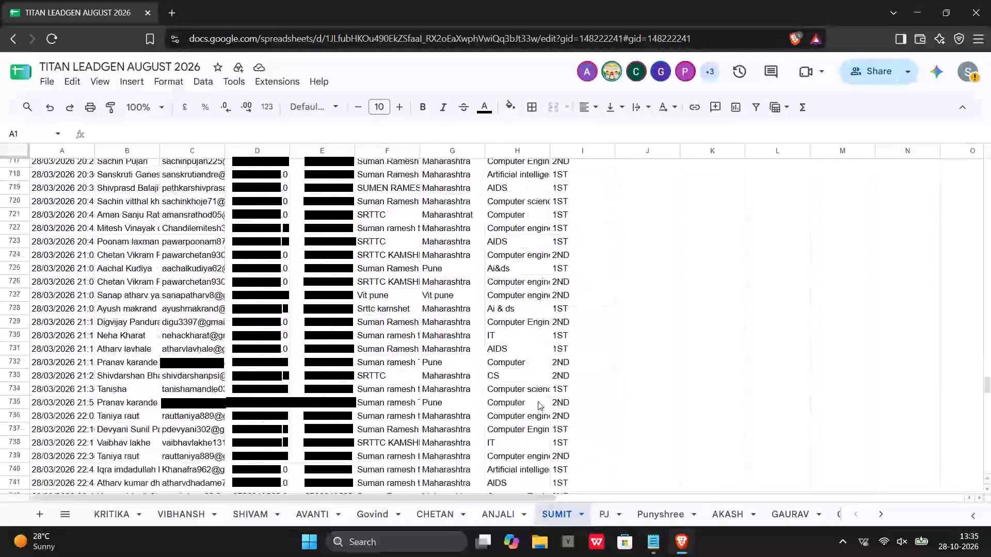
pyautogui.scroll(4, 538, 401)
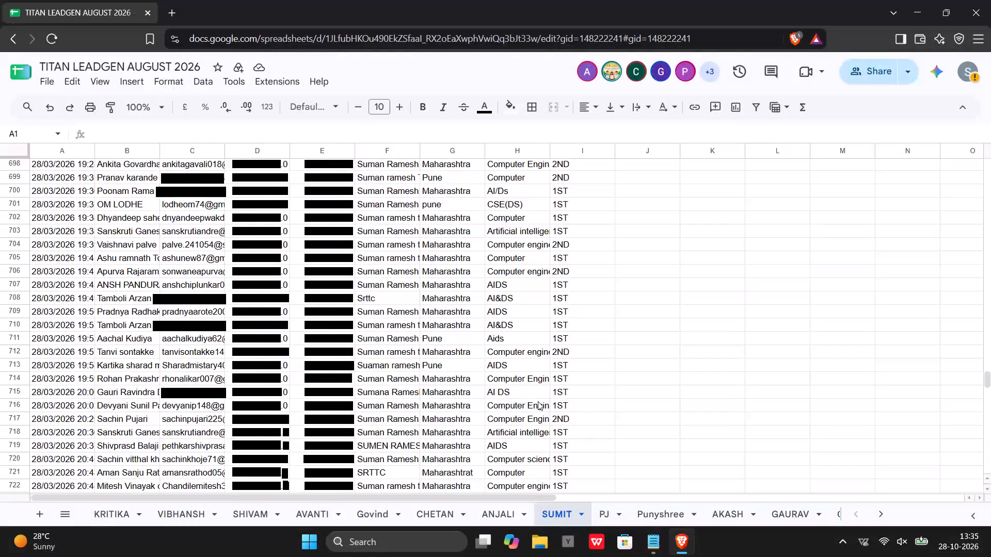
pyautogui.scroll(2, 538, 401)
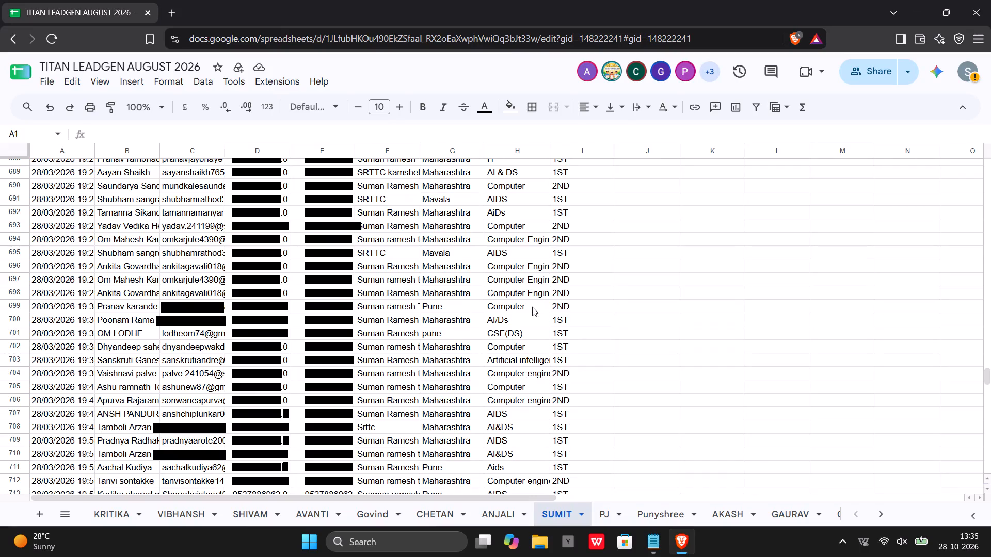
pyautogui.scroll(-1, 554, 316)
pyautogui.scroll(1, 554, 316)
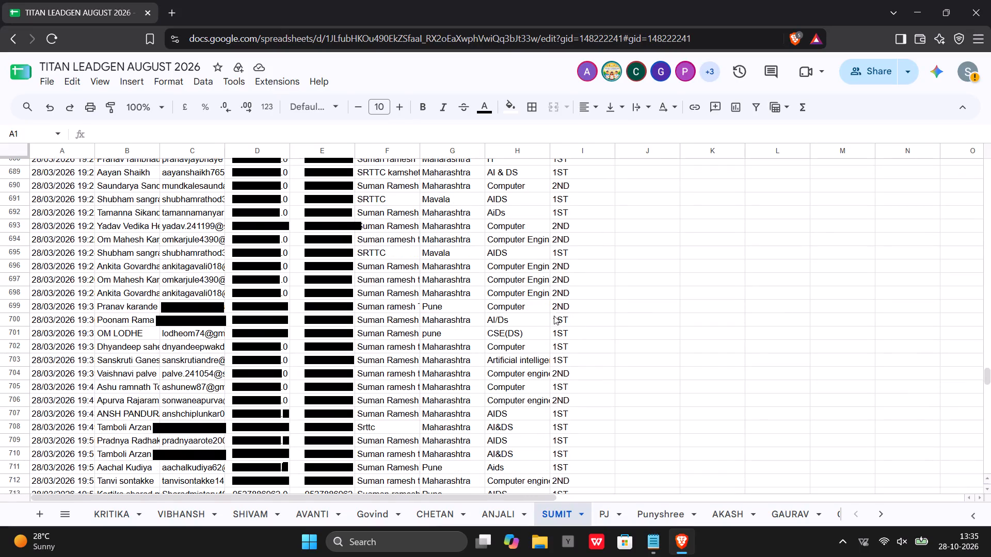
pyautogui.scroll(4, 554, 316)
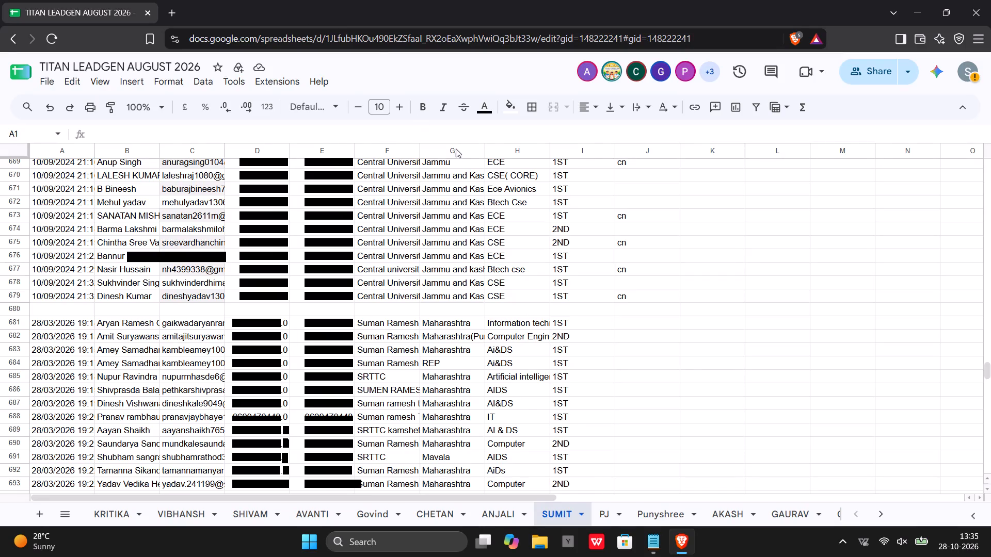
# Move the Brave window with the lead workbook to Desktop 1 and switch to that desktop.
pyautogui.moveTo(401, 204); pyautogui.dragTo(212, 461)
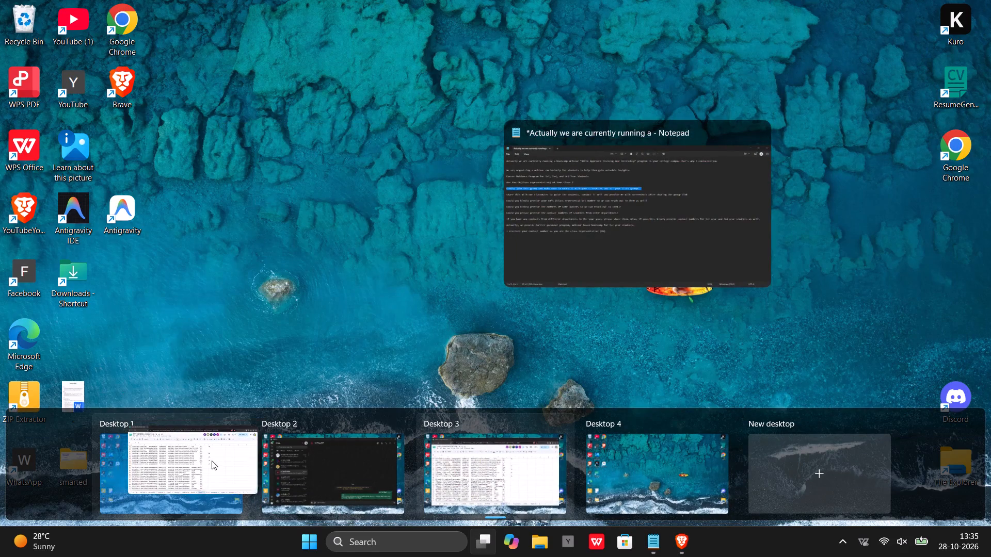
pyautogui.moveTo(212, 461); pyautogui.dragTo(202, 467)
pyautogui.click(191, 455)
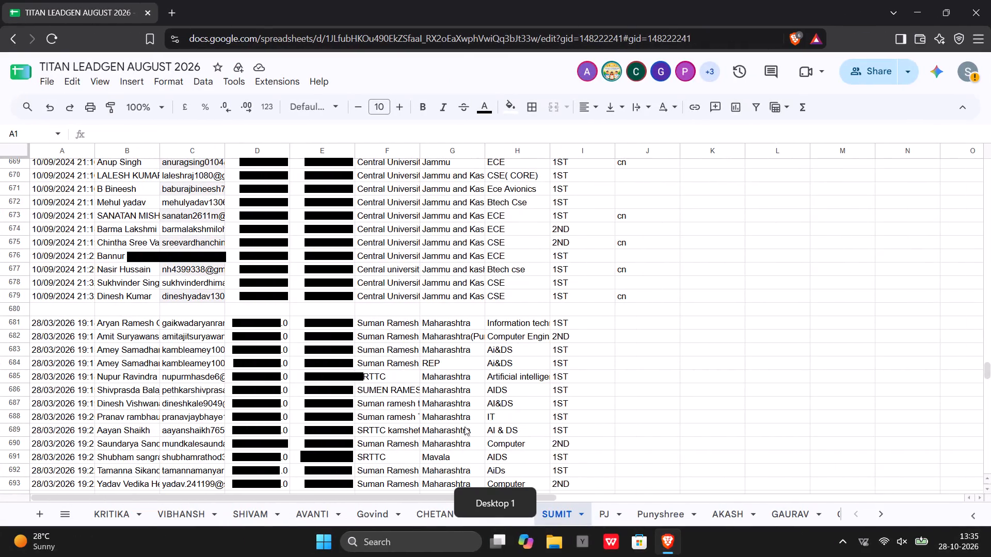
# Lower the screen brightness to the minimum.
pyautogui.click(908, 545)
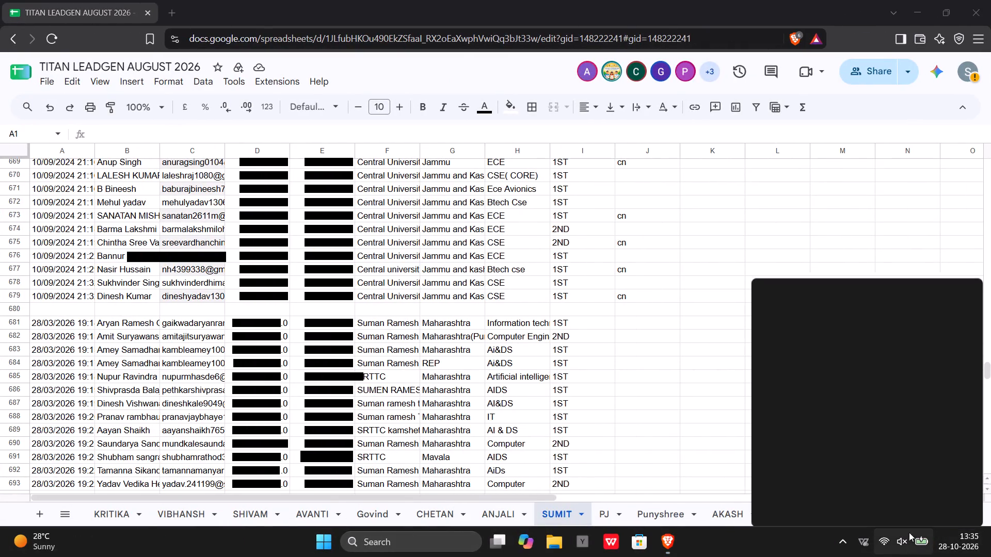
pyautogui.moveTo(852, 425); pyautogui.dragTo(702, 449)
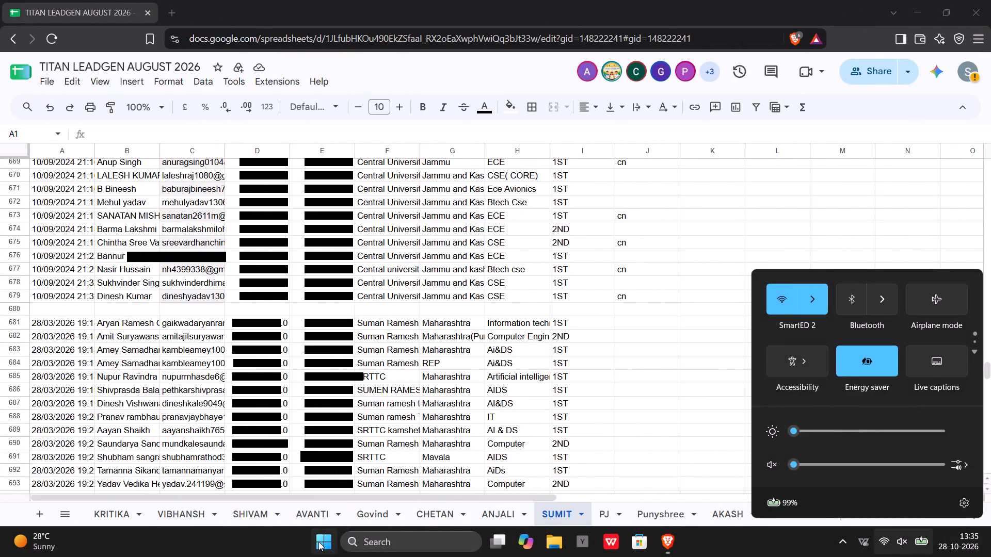
# Launch Kuro from the Other group of the installed apps.
pyautogui.click(318, 542)
pyautogui.scroll(-3, 408, 355)
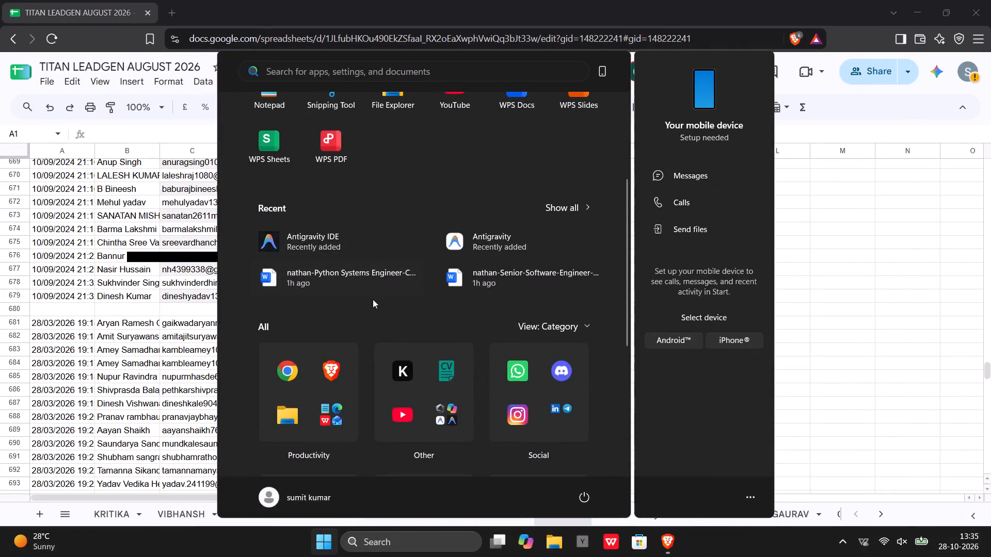
pyautogui.click(403, 365)
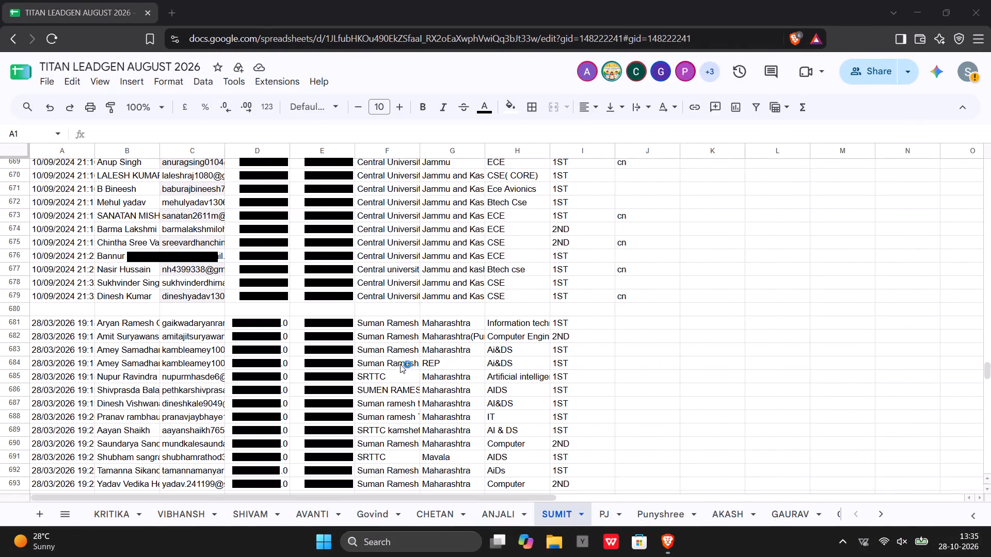